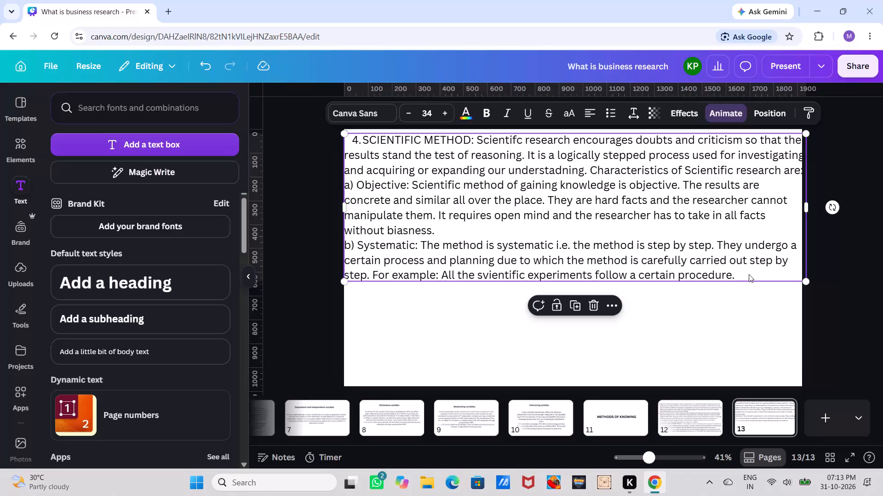
Start a new line after the Systematic point in the slide 13 text box with the label "c) Verifiable:".
{"action": "left_click", "coordinate": [749, 274]}
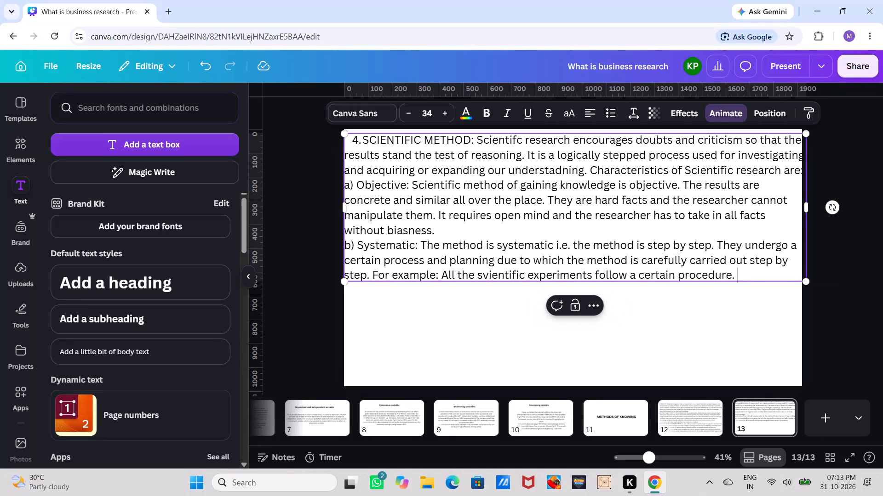
{"action": "key", "text": "Return"}
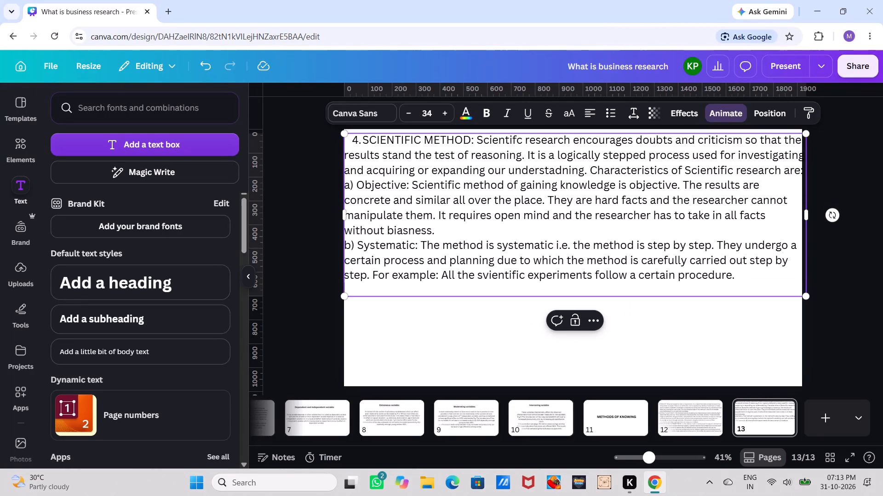
{"action": "type", "text": "c)"}
{"action": "key", "text": "space"}
{"action": "type", "text": "aver"}
{"action": "type", "text": "fi="}
{"action": "key", "text": "BackSpace"}
{"action": "key", "text": "BackSpace"}
{"action": "key", "text": "BackSpace"}
{"action": "key", "text": "BackSpace"}
{"action": "key", "text": "BackSpace"}
{"action": "key", "text": "BackSpace"}
{"action": "key", "text": "BackSpace"}
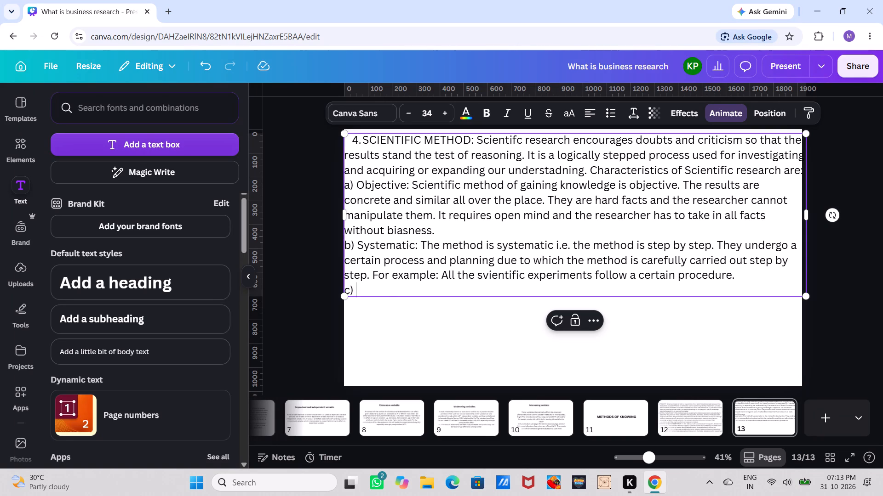
{"action": "type", "text": "veri"}
{"action": "key", "text": "BackSpace"}
{"action": "key", "text": "BackSpace"}
{"action": "key", "text": "BackSpace"}
{"action": "key", "text": "BackSpace"}
{"action": "type", "text": "Veri"}
{"action": "type", "text": "fiable:"}
{"action": "key", "text": "space"}
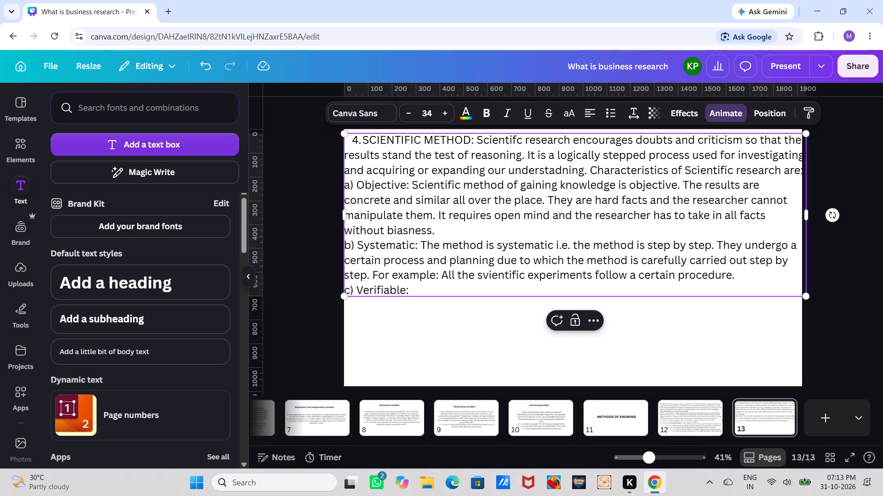
Define the Verifiable point as "It means that the knowledge can be challenged, questioned and later proved".
{"action": "type", "text": "Ot"}
{"action": "key", "text": "BackSpace"}
{"action": "key", "text": "BackSpace"}
{"action": "type", "text": "It means"}
{"action": "key", "text": "space"}
{"action": "type", "text": "that the knowledge"}
{"action": "key", "text": "space"}
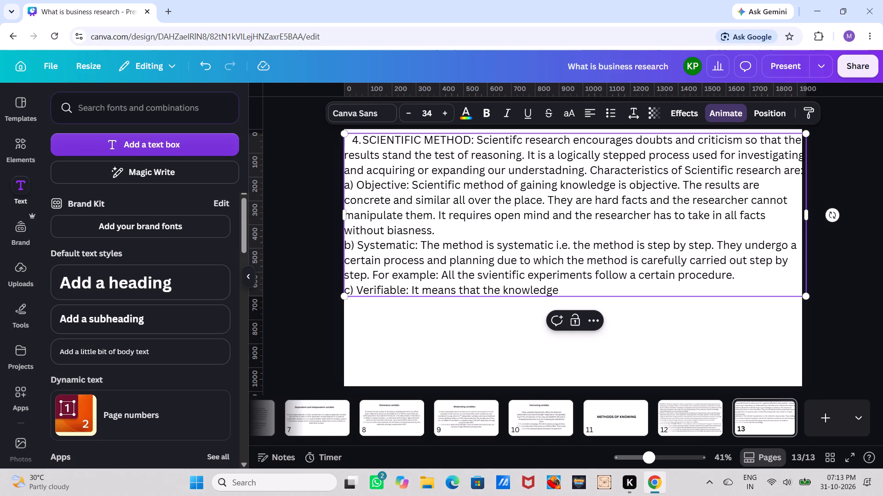
{"action": "type", "text": "can be"}
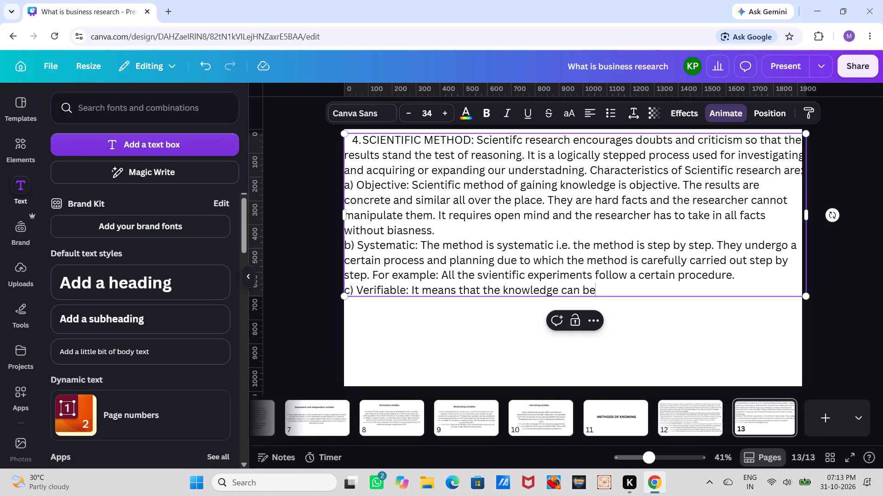
{"action": "key", "text": "space"}
{"action": "type", "text": "chall"}
{"action": "type", "text": "enged"}
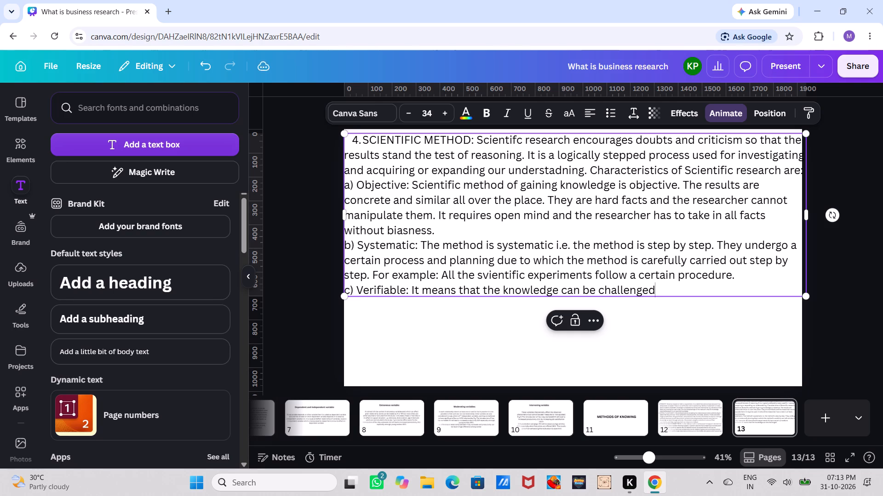
{"action": "key", "text": "period"}
{"action": "key", "text": "BackSpace"}
{"action": "type", "text": ", questio"}
{"action": "type", "text": "ned ansd"}
{"action": "key", "text": "space"}
{"action": "key", "text": "BackSpace"}
{"action": "key", "text": "BackSpace"}
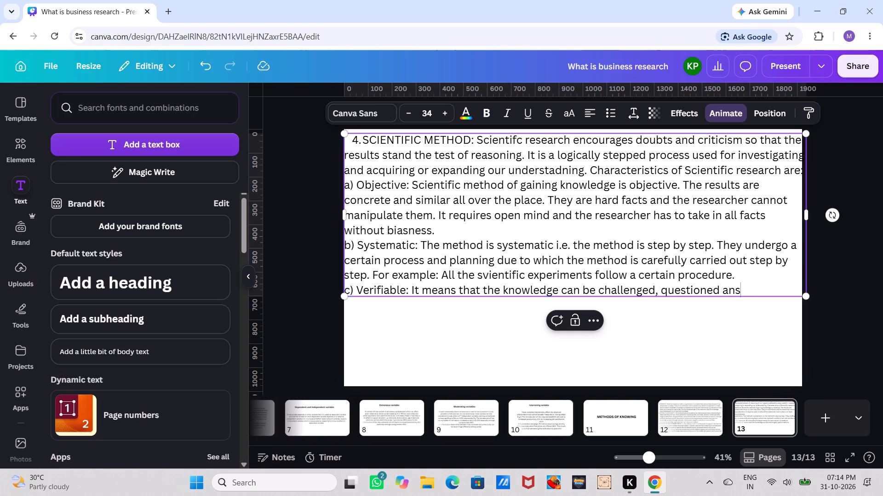
{"action": "key", "text": "BackSpace"}
{"action": "type", "text": "d later pro"}
{"action": "type", "text": "ved"}
Continue the Verifiable point with a new sentence, "That is why this method is trust worthy because it has proof".
{"action": "type", "text": ". That"}
{"action": "key", "text": "space"}
{"action": "type", "text": "is why"}
{"action": "key", "text": "space"}
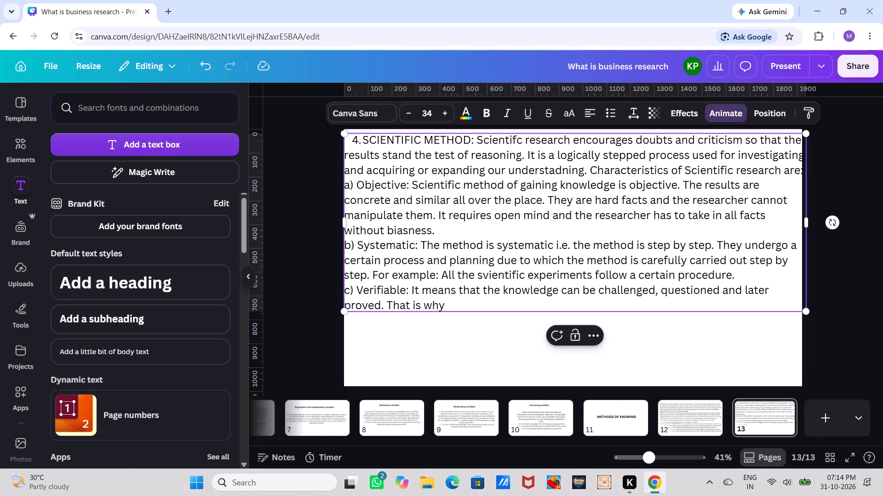
{"action": "type", "text": "this"}
{"action": "key", "text": "space"}
{"action": "type", "text": "methd"}
{"action": "key", "text": "BackSpace"}
{"action": "type", "text": "od"}
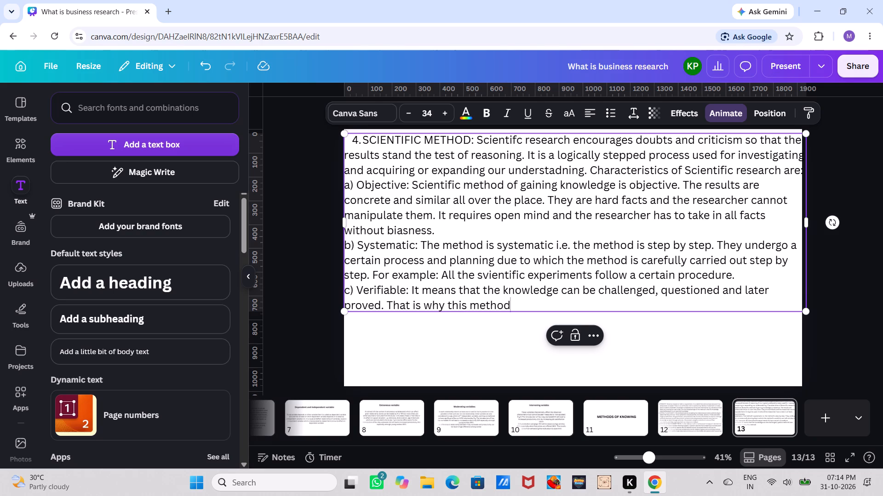
{"action": "key", "text": "space"}
{"action": "type", "text": "is trust"}
{"action": "key", "text": "space"}
{"action": "type", "text": "worthy because"}
{"action": "key", "text": "space"}
{"action": "type", "text": "it has proof"}
{"action": "key", "text": "comma"}
{"action": "key", "text": "BackSpace"}
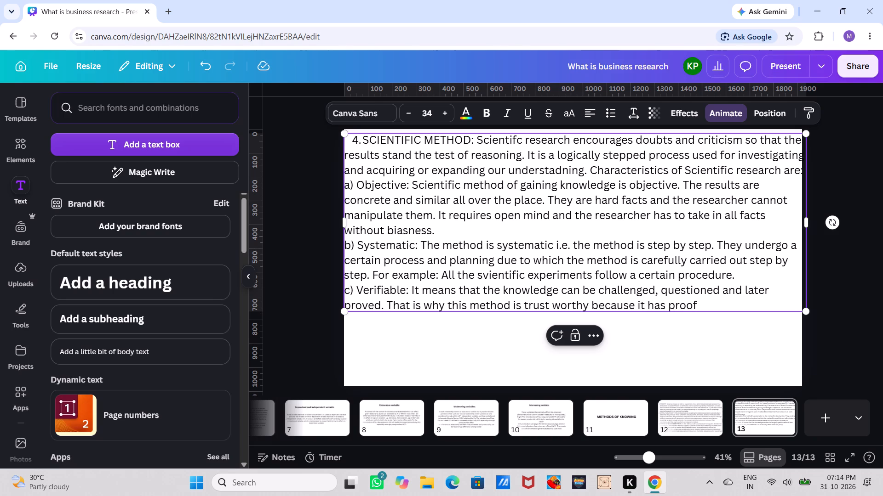
Begin an example for the Verifiable point with "For example: Certain acid, base and salt".
{"action": "type", "text": ". For"}
{"action": "key", "text": "space"}
{"action": "type", "text": "example"}
{"action": "type", "text": ":"}
{"action": "key", "text": "space"}
{"action": "type", "text": "Certain acid"}
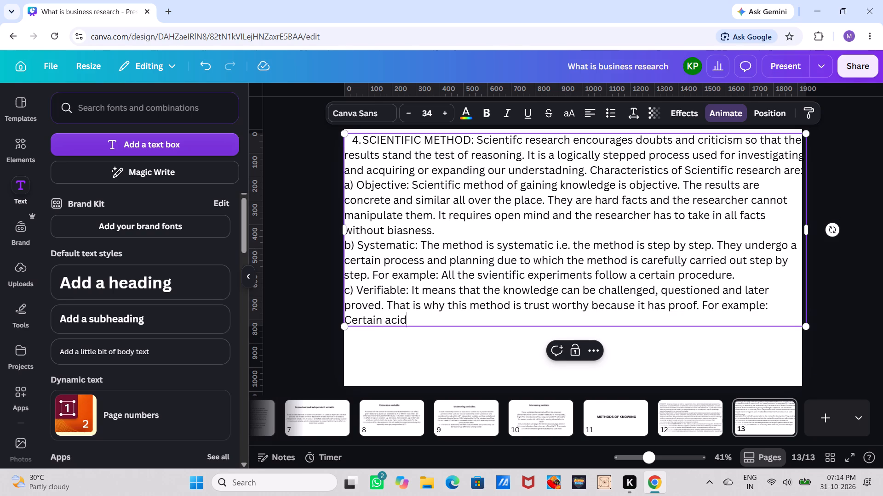
{"action": "type", "text": ", base"}
{"action": "key", "text": "space"}
{"action": "type", "text": "and"}
{"action": "key", "text": "space"}
{"action": "type", "text": "sal"}
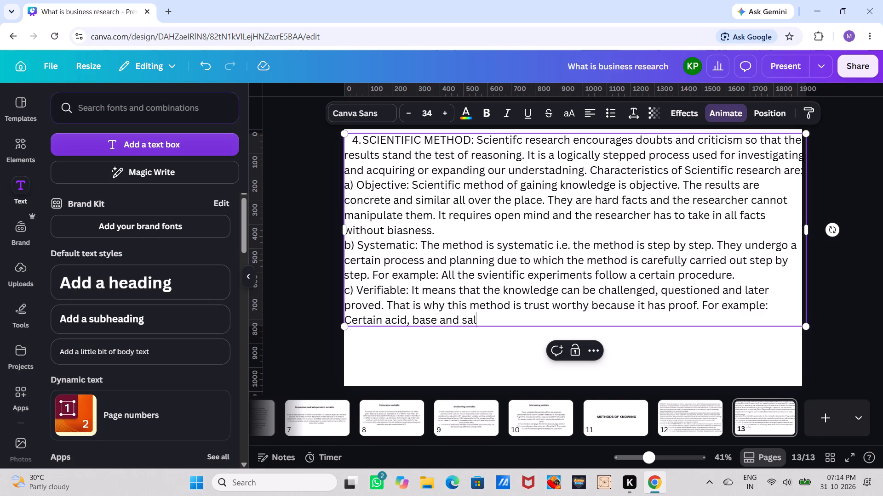
{"action": "key", "text": "space"}
{"action": "key", "text": "BackSpace"}
{"action": "type", "text": "t"}
{"action": "key", "text": "space"}
Complete the Verifiable example sentence with "can be verified with the help of litmus paper.".
{"action": "type", "text": "can bd"}
{"action": "key", "text": "space"}
{"action": "key", "text": "BackSpace"}
{"action": "key", "text": "BackSpace"}
{"action": "type", "text": "e"}
{"action": "key", "text": "space"}
{"action": "type", "text": "ver"}
{"action": "type", "text": "ified"}
{"action": "key", "text": "space"}
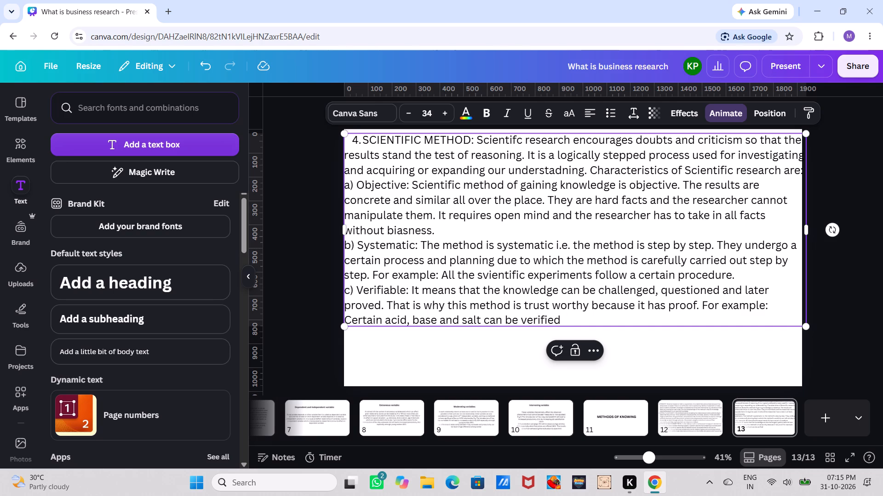
{"action": "type", "text": "with"}
{"action": "key", "text": "space"}
{"action": "type", "text": "the help"}
{"action": "key", "text": "space"}
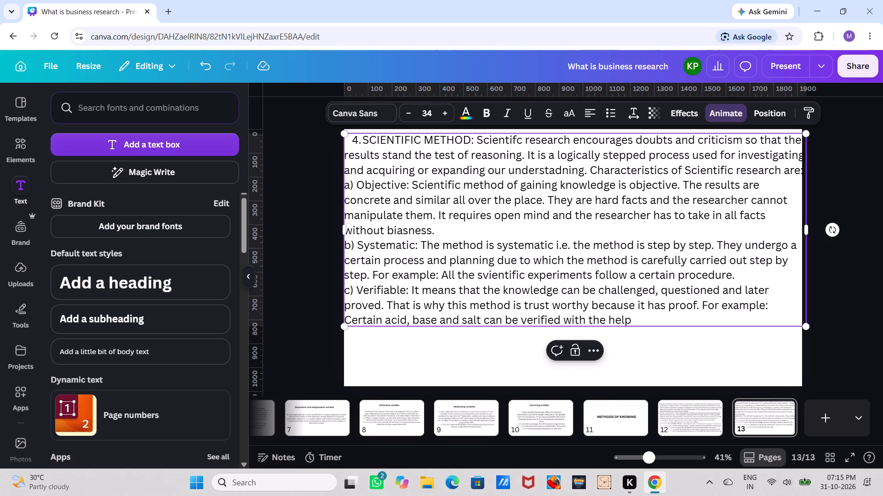
{"action": "type", "text": "of"}
{"action": "key", "text": "space"}
{"action": "type", "text": "lit"}
{"action": "type", "text": "mus"}
{"action": "key", "text": "space"}
{"action": "type", "text": "paper"}
{"action": "key", "text": "period"}
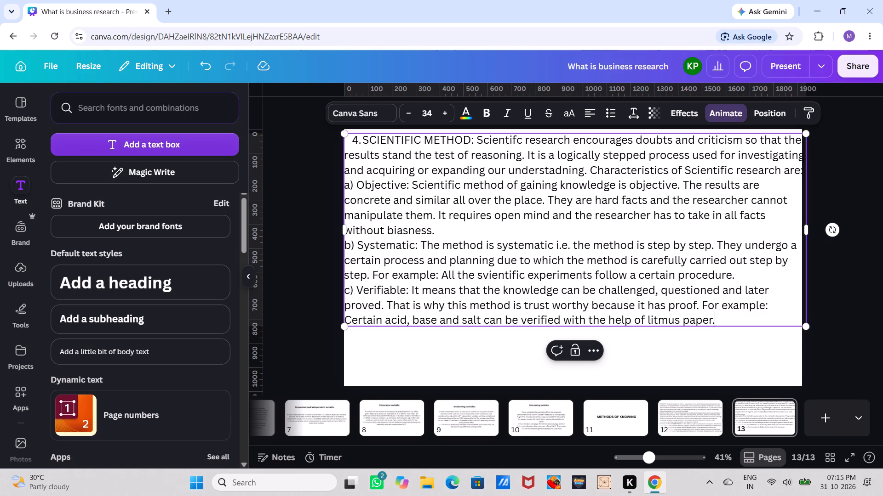
Start a new line below the Verifiable point with the label "d) Empirical:".
{"action": "key", "text": "Return"}
{"action": "type", "text": "d)"}
{"action": "key", "text": "space"}
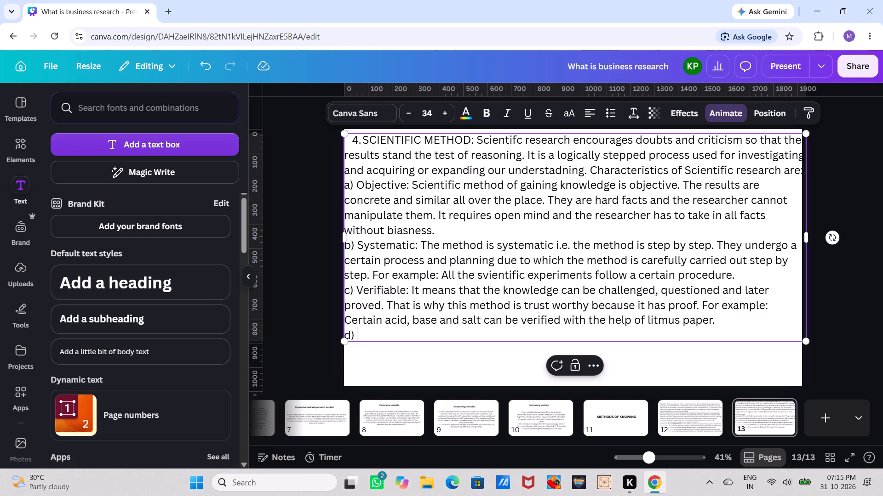
{"action": "type", "text": "Em"}
{"action": "type", "text": "pirical"}
{"action": "type", "text": ":"}
{"action": "key", "text": "space"}
Explain the Empirical point with "It means believing on the facts perceived by our senses.".
{"action": "type", "text": "It means be"}
{"action": "type", "text": "li"}
{"action": "type", "text": "eving on the"}
{"action": "key", "text": "space"}
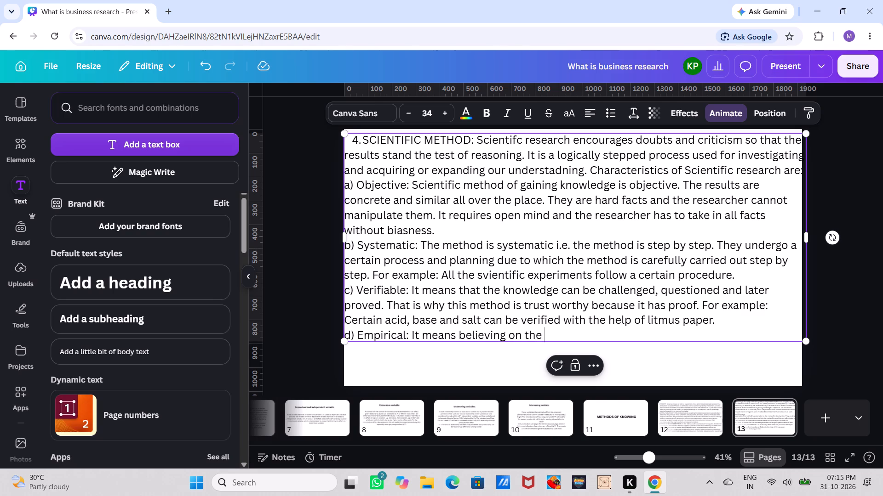
{"action": "type", "text": "facts perceived by our"}
{"action": "key", "text": "space"}
{"action": "type", "text": "senses. It canb\\"}
Complete the Empirical point's second sentence as "It can be the sense of hearing, touching, seeing or feeling.".
{"action": "key", "text": "BackSpace"}
{"action": "key", "text": "BackSpace"}
{"action": "key", "text": "space"}
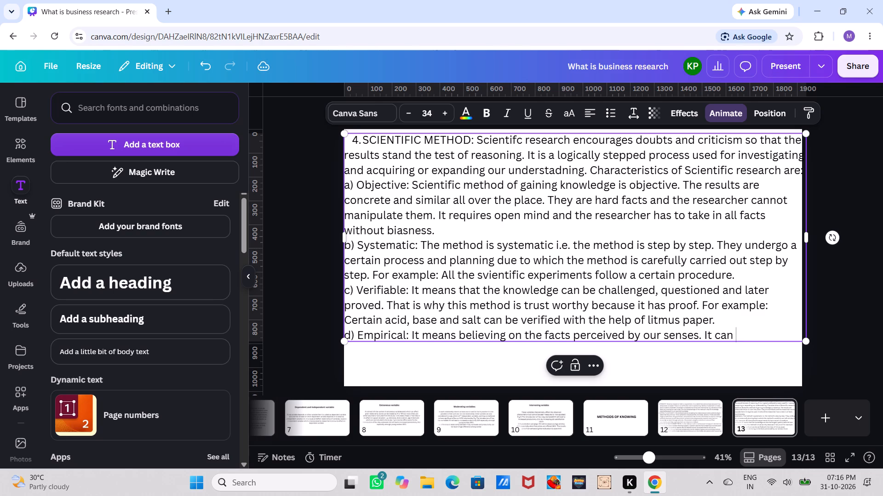
{"action": "type", "text": "be the sense of"}
{"action": "key", "text": "space"}
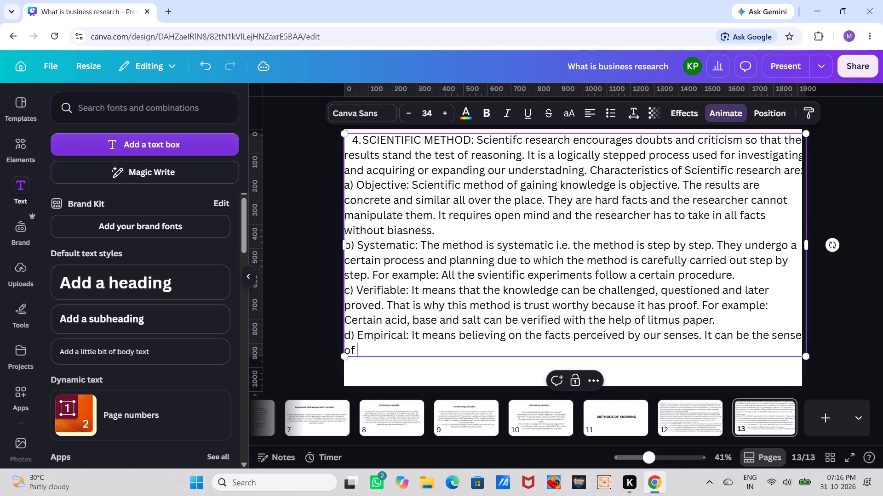
{"action": "type", "text": "he"}
{"action": "type", "text": "aring"}
{"action": "type", "text": ", touching"}
{"action": "type", "text": ",s"}
{"action": "key", "text": "equal"}
{"action": "key", "text": "BackSpace"}
{"action": "key", "text": "BackSpace"}
{"action": "key", "text": "space"}
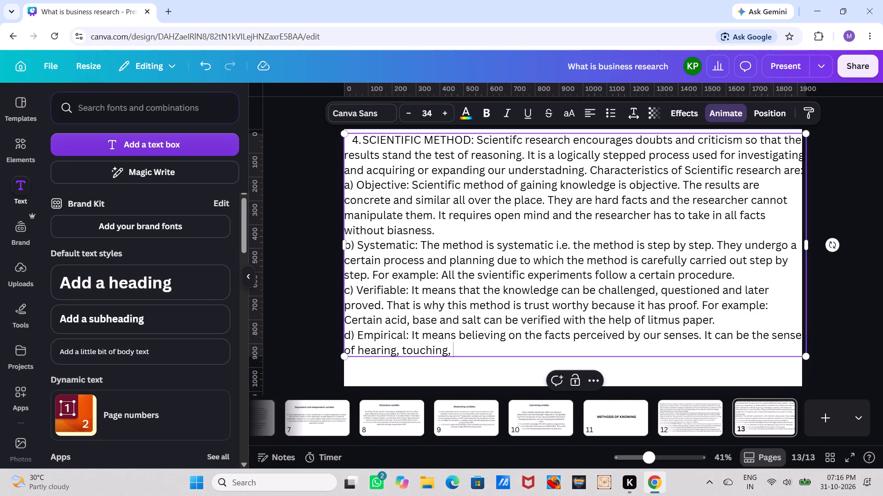
{"action": "type", "text": "seeing"}
{"action": "key", "text": "space"}
{"action": "type", "text": "orf"}
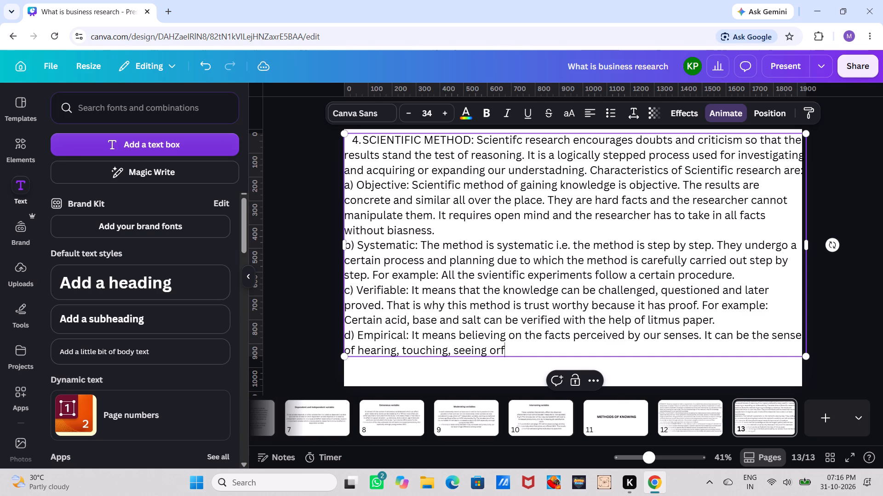
{"action": "key", "text": "BackSpace"}
{"action": "key", "text": "space"}
{"action": "type", "text": "feeling."}
{"action": "key", "text": "space"}
Continue the Empirical point with the sentence "They are based on our experience of verification".
{"action": "type", "text": "They are"}
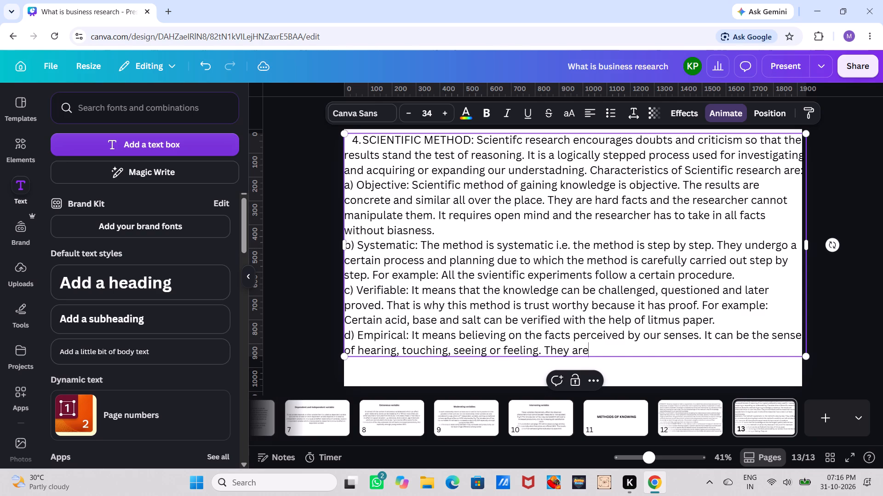
{"action": "key", "text": "space"}
{"action": "key", "text": "a"}
{"action": "key", "text": "BackSpace"}
{"action": "type", "text": "based"}
{"action": "key", "text": "space"}
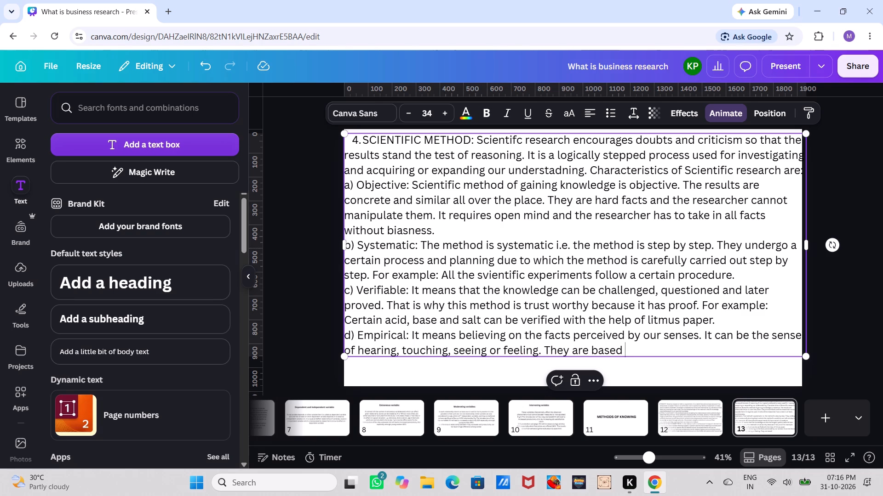
{"action": "type", "text": "on"}
{"action": "key", "text": "space"}
{"action": "type", "text": "our"}
{"action": "key", "text": "space"}
{"action": "key", "text": "e"}
{"action": "type", "text": "xper"}
{"action": "type", "text": "ience"}
{"action": "key", "text": "space"}
{"action": "type", "text": "of"}
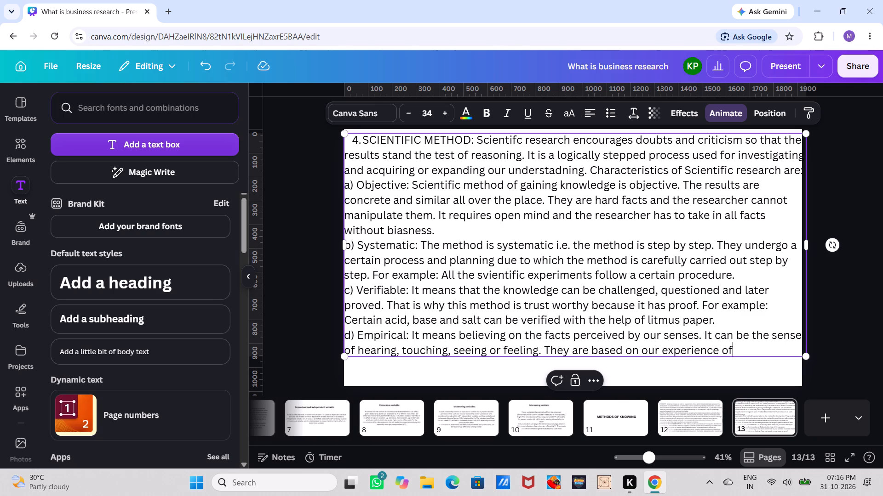
{"action": "key", "text": "space"}
{"action": "key", "text": "c"}
{"action": "key", "text": "BackSpace"}
{"action": "type", "text": "ver"}
{"action": "type", "text": "ificatio"}
{"action": "type", "text": "n"}
{"action": "key", "text": "space"}
{"action": "key", "text": "BackSpace"}
Add the Empirical example "For example: We know ice is cold because we feel cold sensation when we touch it.".
{"action": "type", "text": ". Fo"}
{"action": "key", "text": "space"}
{"action": "key", "text": "BackSpace"}
{"action": "type", "text": "t"}
{"action": "key", "text": "space"}
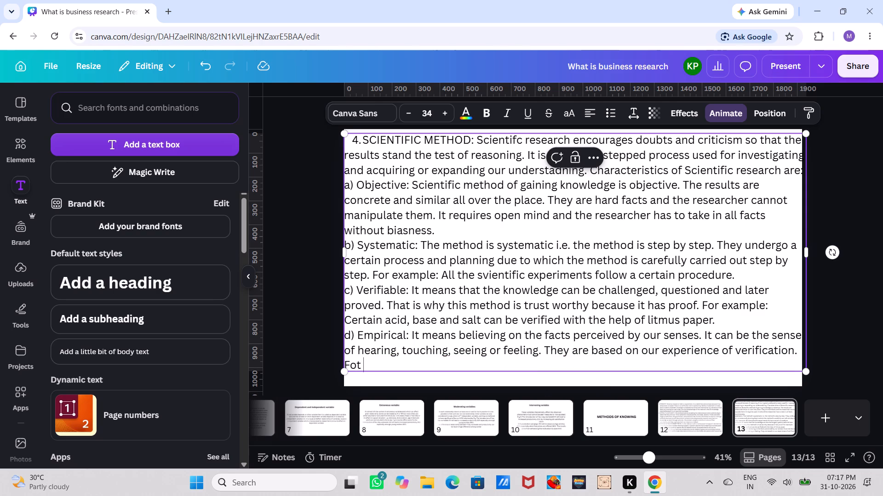
{"action": "key", "text": "BackSpace"}
{"action": "key", "text": "BackSpace"}
{"action": "type", "text": "r example: We know ice is"}
{"action": "key", "text": "space"}
{"action": "type", "text": "col"}
{"action": "type", "text": "d because we feel"}
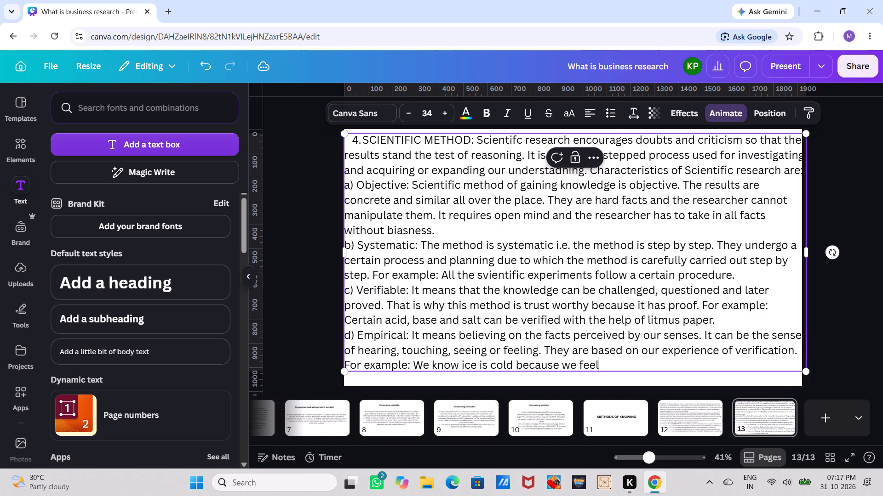
{"action": "key", "text": "space"}
{"action": "type", "text": "cold sens"}
{"action": "type", "text": "ation when we touch it"}
{"action": "key", "text": "period"}
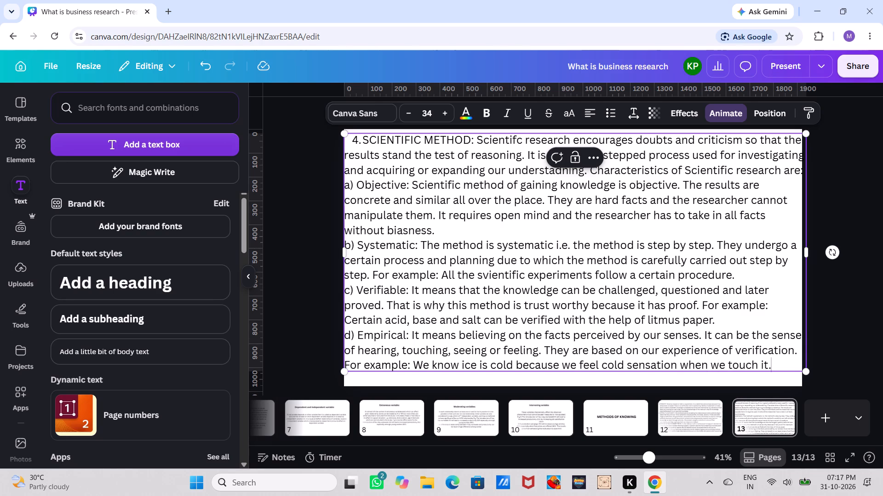
Scale the Scientific Method text box down to font size 28.5 and shift it inward from the slide's left edge.
{"action": "left_click", "coordinate": [634, 372]}
{"action": "left_click", "coordinate": [721, 332]}
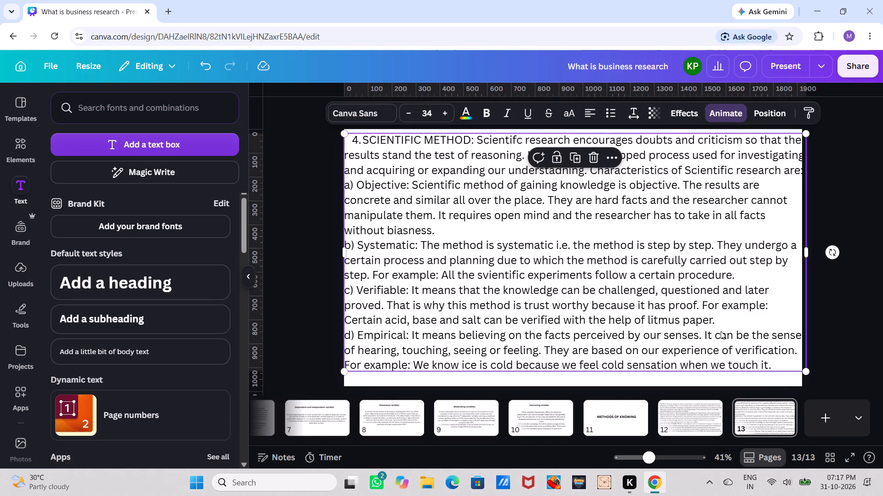
{"action": "left_click_drag", "start_coordinate": [803, 372], "coordinate": [726, 337]}
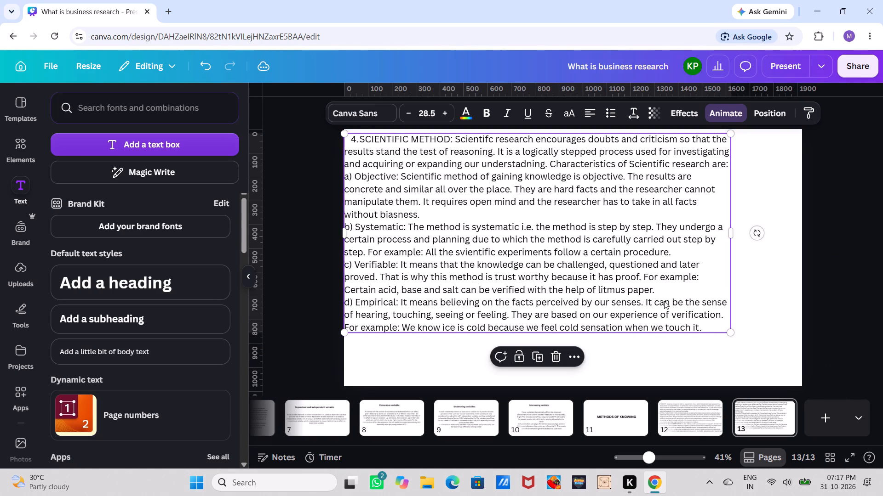
{"action": "left_click_drag", "start_coordinate": [664, 301], "coordinate": [688, 303]}
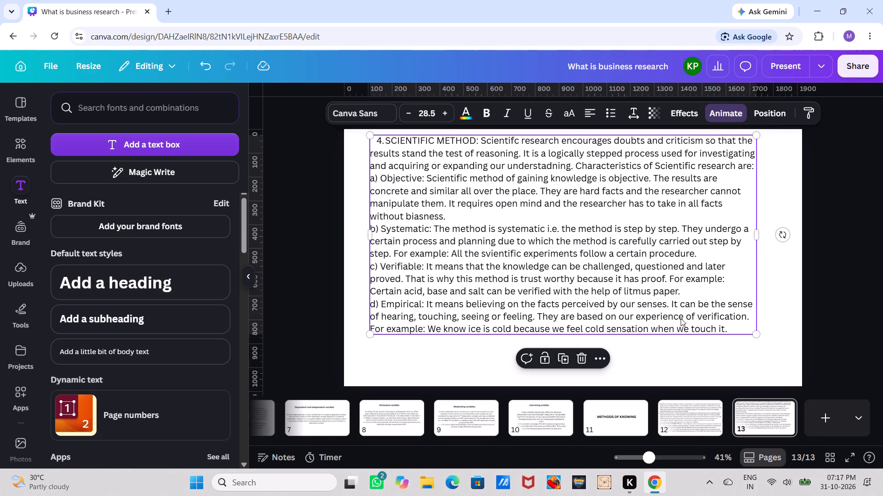
Widen the text box on both sides to about 1,879 wide so it nearly spans the slide.
{"action": "left_click", "coordinate": [756, 233]}
{"action": "left_click_drag", "start_coordinate": [757, 236], "coordinate": [760, 236]}
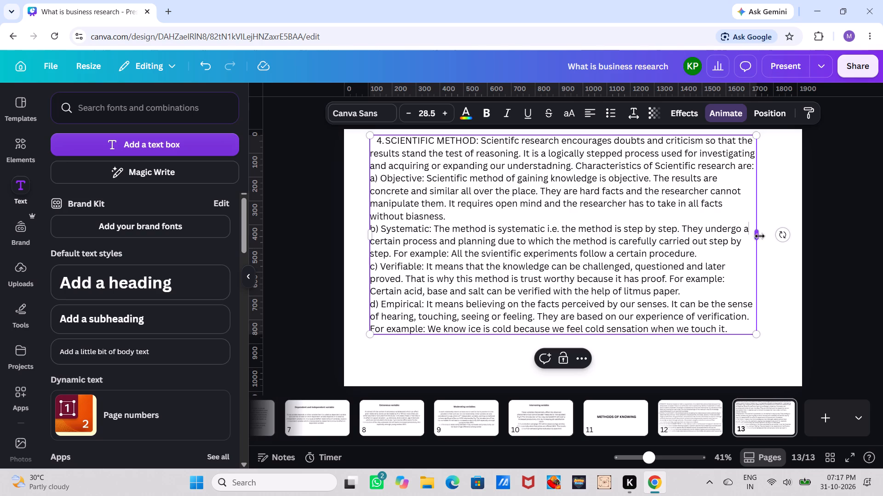
{"action": "left_click_drag", "start_coordinate": [760, 236], "coordinate": [797, 237]}
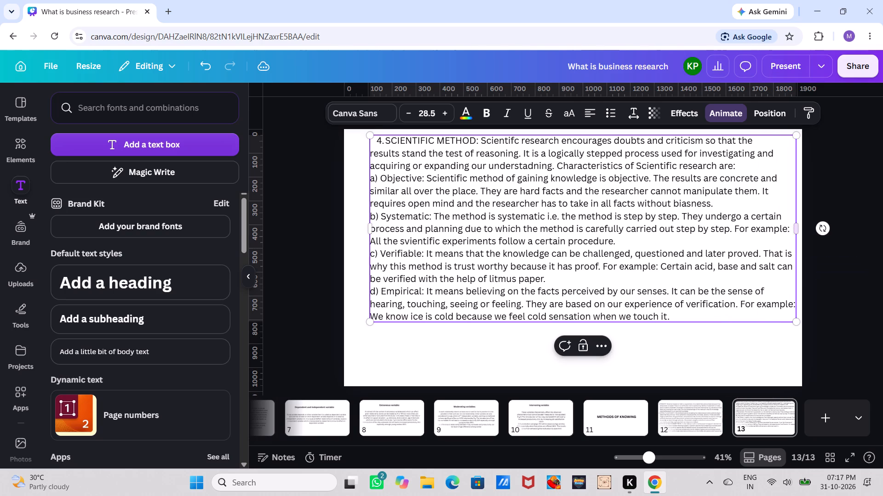
{"action": "left_click", "coordinate": [367, 232]}
{"action": "left_click_drag", "start_coordinate": [367, 232], "coordinate": [352, 232]}
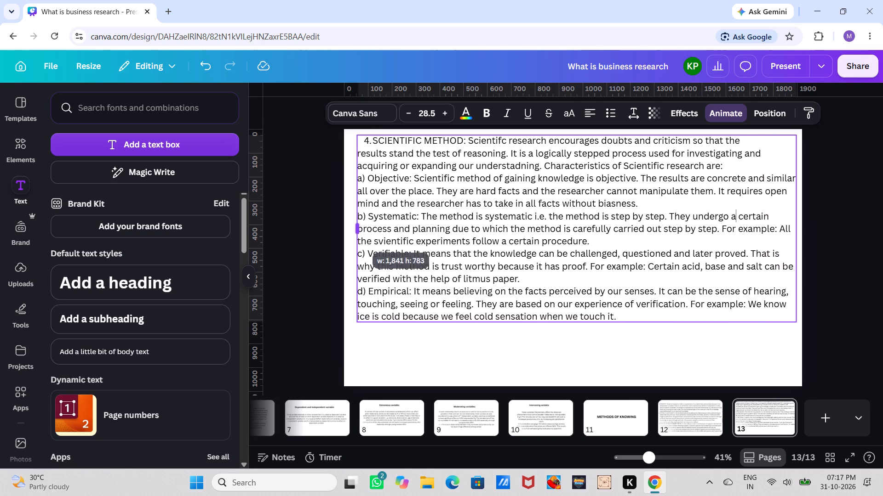
{"action": "left_click_drag", "start_coordinate": [352, 232], "coordinate": [345, 233]}
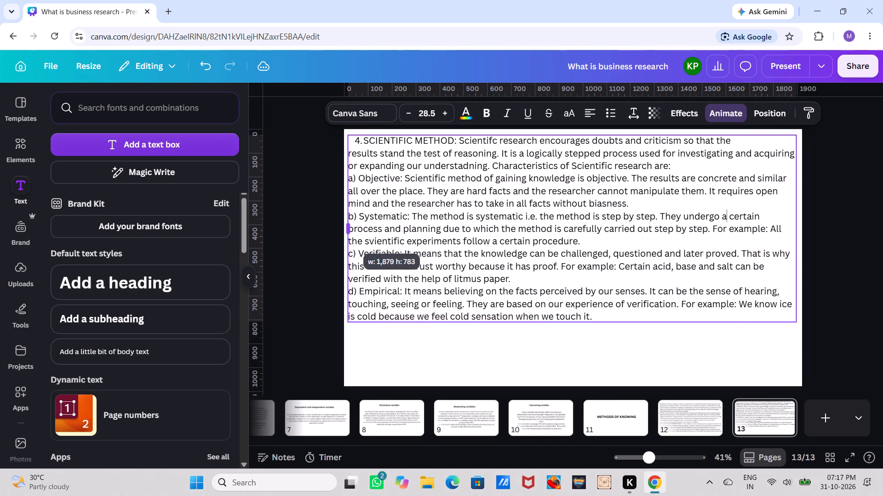
{"action": "left_click_drag", "start_coordinate": [345, 233], "coordinate": [345, 232]}
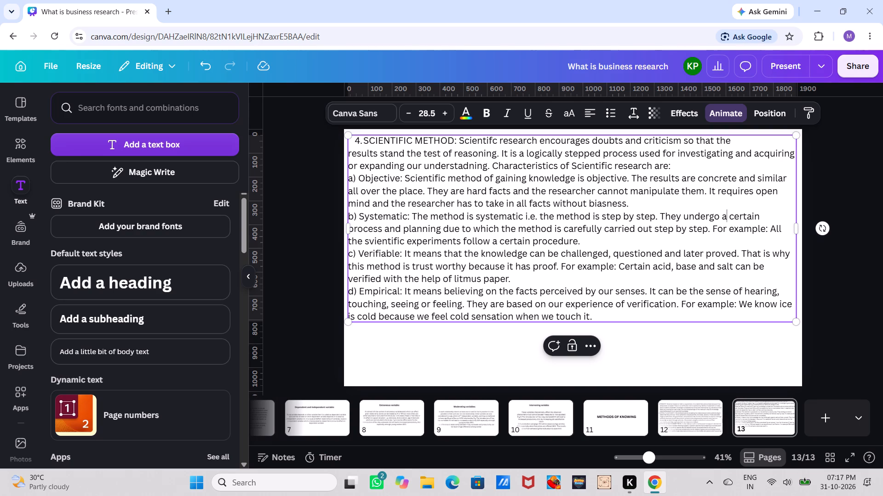
Start a new line below the Empirical point with the label "e) Logical:".
{"action": "left_click", "coordinate": [601, 315]}
{"action": "key", "text": "Return"}
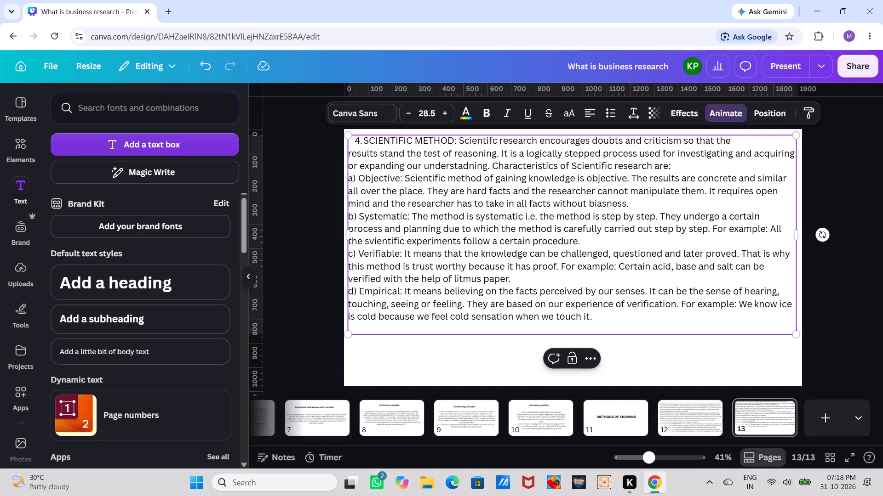
{"action": "key", "text": "e"}
{"action": "type", "text": ")"}
{"action": "key", "text": "space"}
{"action": "type", "text": "Logical:"}
{"action": "key", "text": "space"}
Write the Logical point's definition "Logic means using our intellect based on facts that we already know." and start the next sentence with "There".
{"action": "type", "text": "Logic means using our inte"}
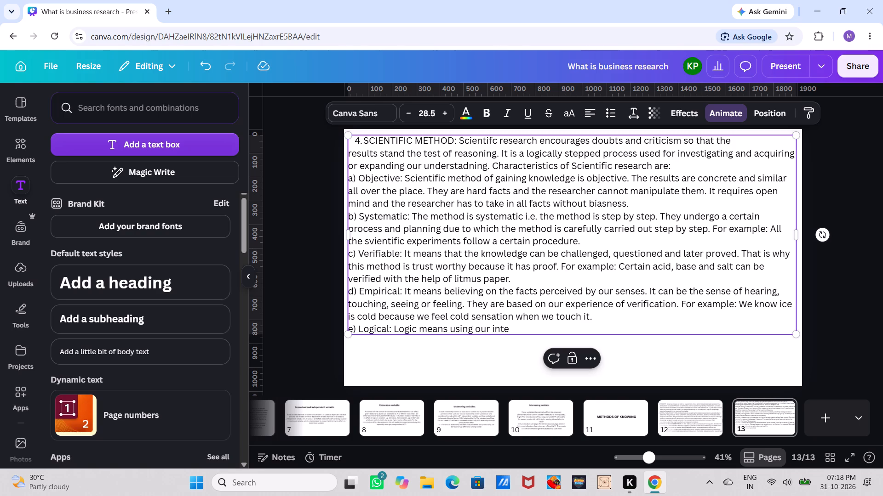
{"action": "type", "text": "llect based"}
{"action": "key", "text": "space"}
{"action": "type", "text": "on"}
{"action": "key", "text": "space"}
{"action": "type", "text": "facts"}
{"action": "key", "text": "space"}
{"action": "type", "text": "tht"}
{"action": "key", "text": "BackSpace"}
{"action": "type", "text": "at we already know. There"}
Continue the Logical point's second sentence with "are many facts as simple as cats meowing or dogs barking but if".
{"action": "key", "text": "space"}
{"action": "type", "text": "are many facts as simple"}
{"action": "key", "text": "space"}
{"action": "type", "text": "as cats"}
{"action": "key", "text": "space"}
{"action": "key", "text": "m"}
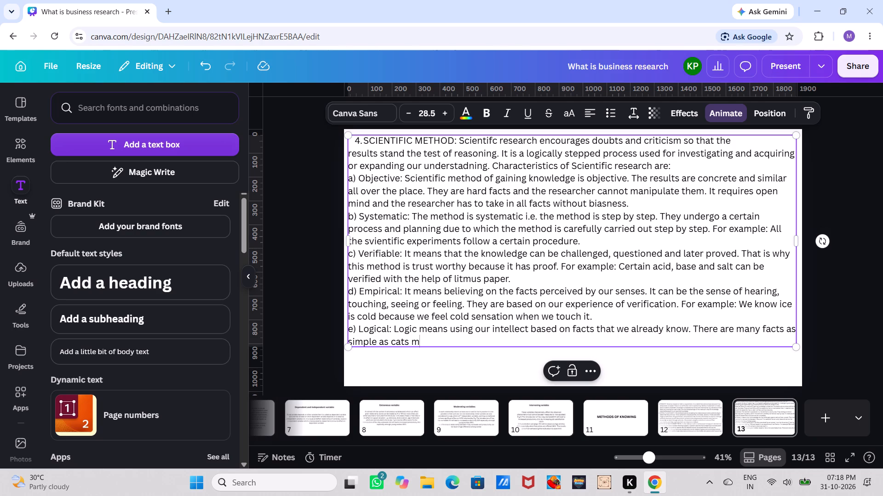
{"action": "type", "text": "eowing or dogs barking but if s"}
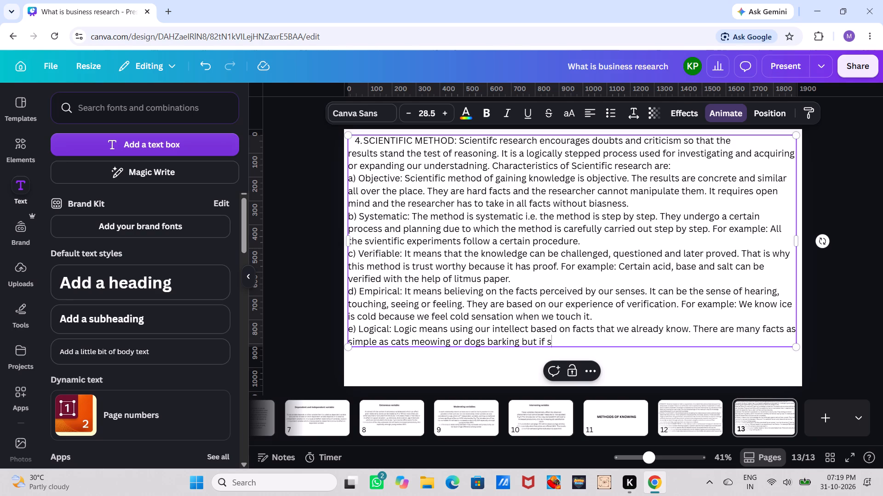
Continue the sentence with "someone states that a dog meows, they are called unreasonable and illogical".
{"action": "type", "text": "om"}
{"action": "type", "text": "eone"}
{"action": "key", "text": "space"}
{"action": "type", "text": "states that"}
{"action": "key", "text": "space"}
{"action": "type", "text": "a dog mew"}
{"action": "key", "text": "BackSpace"}
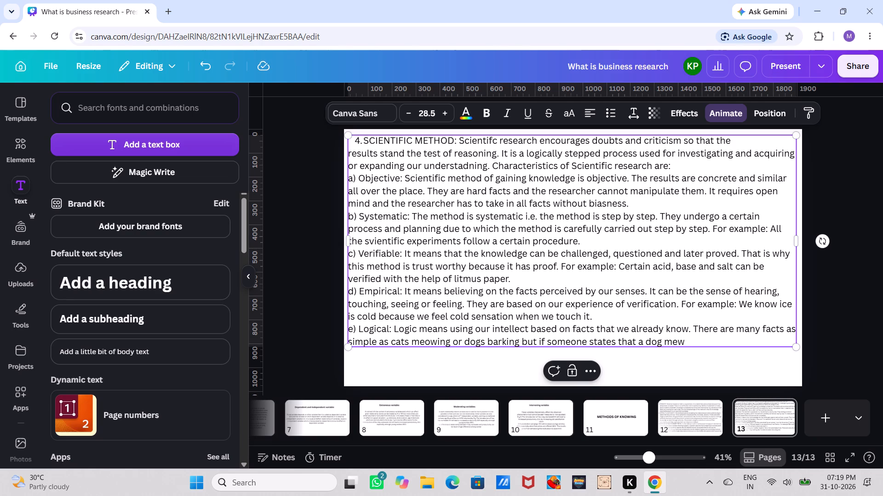
{"action": "type", "text": "ows,"}
{"action": "key", "text": "space"}
{"action": "type", "text": "they are called"}
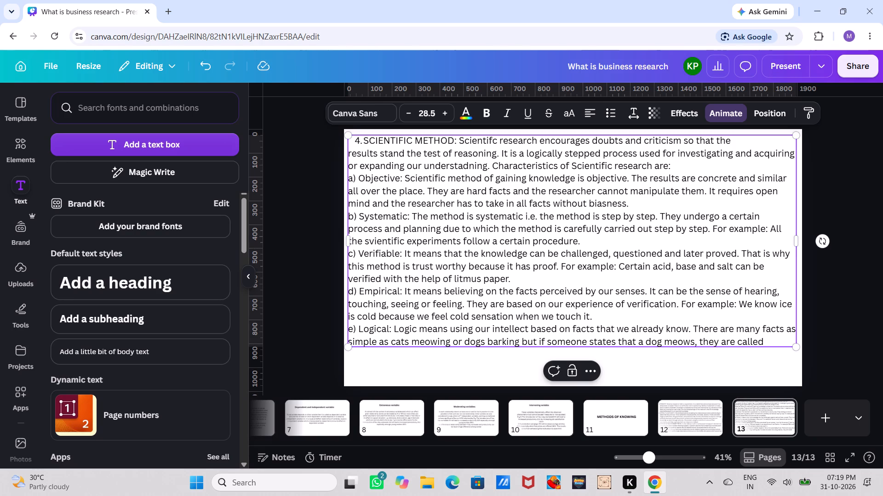
{"action": "key", "text": "space"}
{"action": "type", "text": "unreasonable and illogical"}
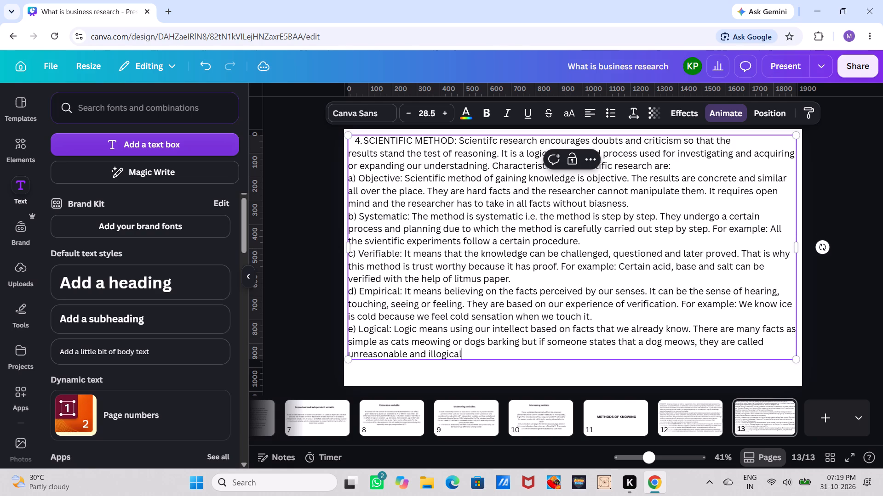
Finish the Logical point with "because we all know the fact that dogs bark and now meow.".
{"action": "key", "text": "space"}
{"action": "type", "text": "because we all"}
{"action": "key", "text": "space"}
{"action": "type", "text": "know"}
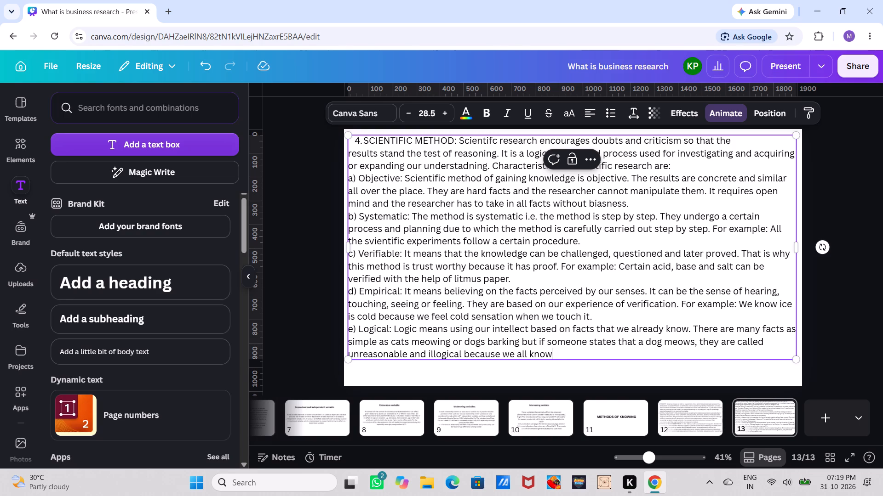
{"action": "key", "text": "space"}
{"action": "type", "text": "the fact that dogs barl"}
{"action": "key", "text": "BackSpace"}
{"action": "type", "text": "k"}
{"action": "key", "text": "space"}
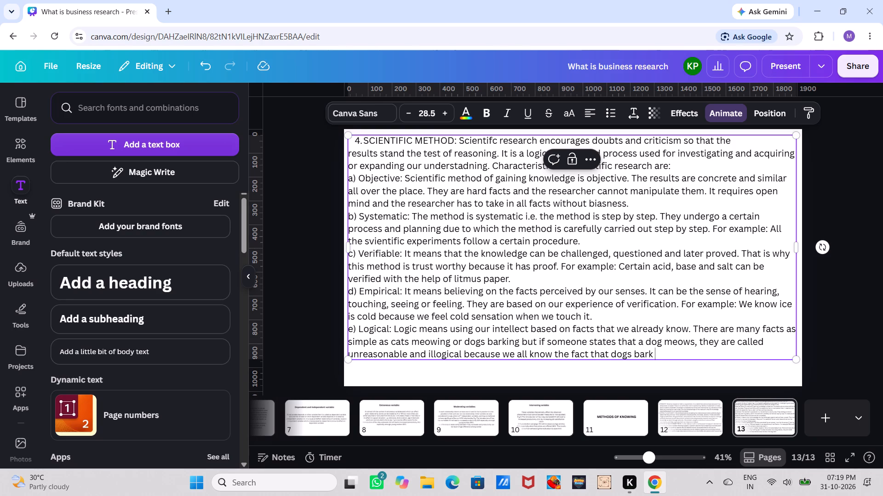
{"action": "type", "text": "and now"}
{"action": "key", "text": "space"}
{"action": "type", "text": "meow"}
{"action": "key", "text": "period"}
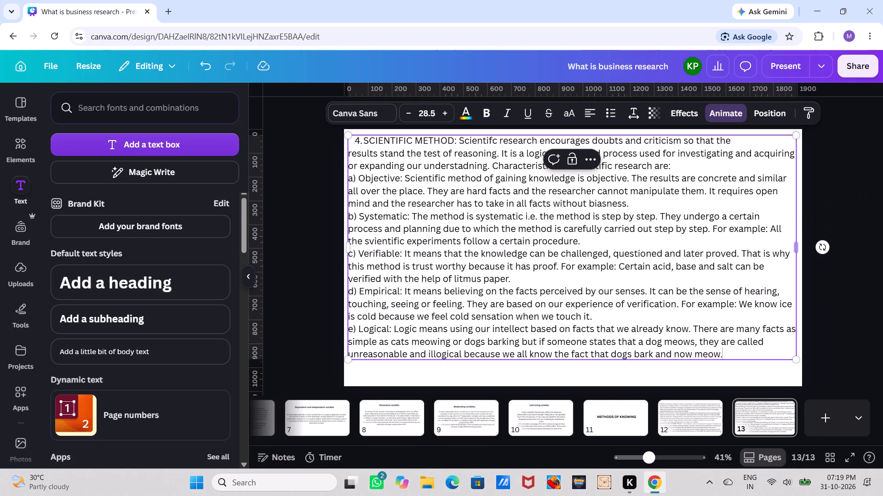
Scale the Scientific Method text box to font size 28.8 and move it slightly down to centre it vertically on the slide.
{"action": "left_click_drag", "start_coordinate": [798, 363], "coordinate": [802, 378]}
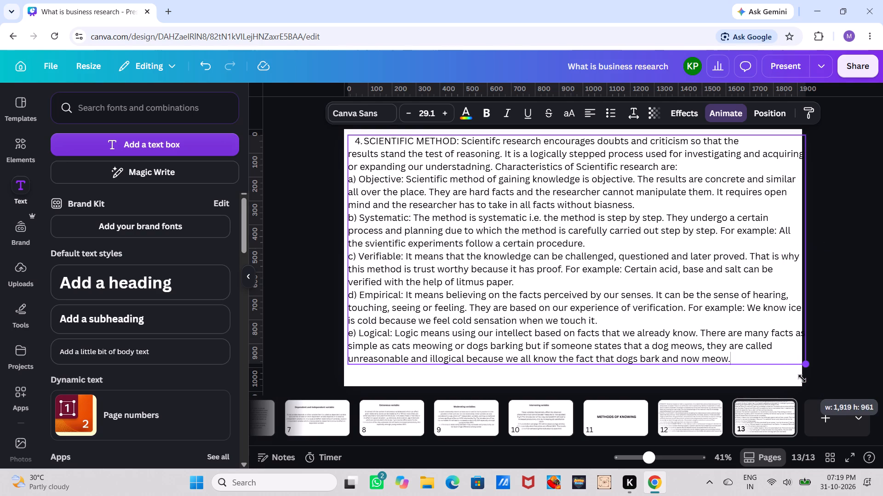
{"action": "left_click_drag", "start_coordinate": [802, 378], "coordinate": [802, 377]}
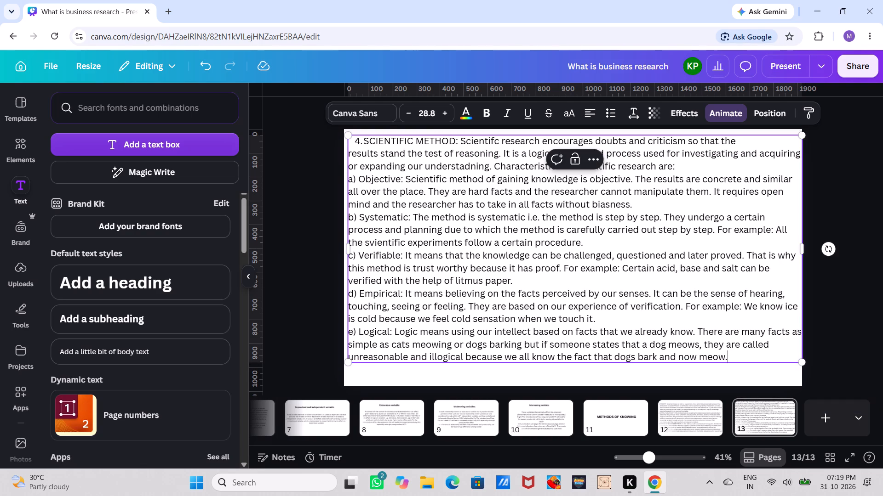
{"action": "left_click", "coordinate": [637, 366]}
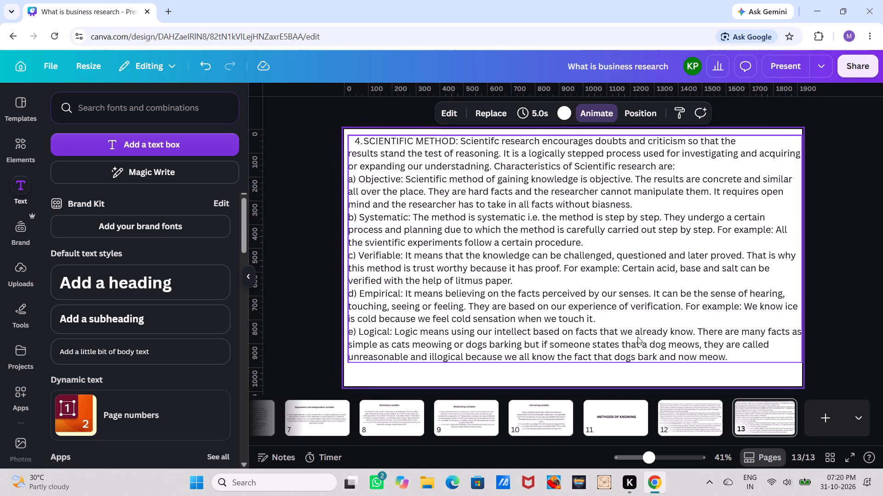
{"action": "left_click_drag", "start_coordinate": [637, 337], "coordinate": [637, 344]}
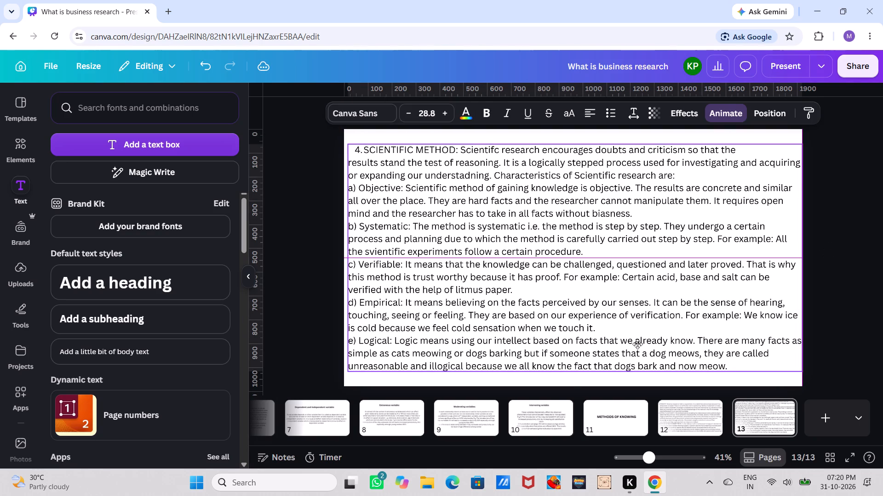
{"action": "left_click_drag", "start_coordinate": [637, 344], "coordinate": [636, 344]}
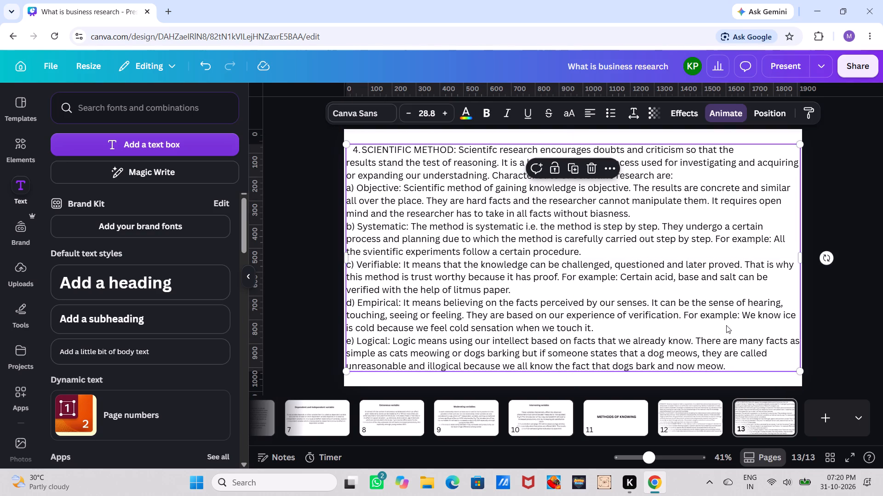
{"action": "left_click", "coordinate": [820, 320]}
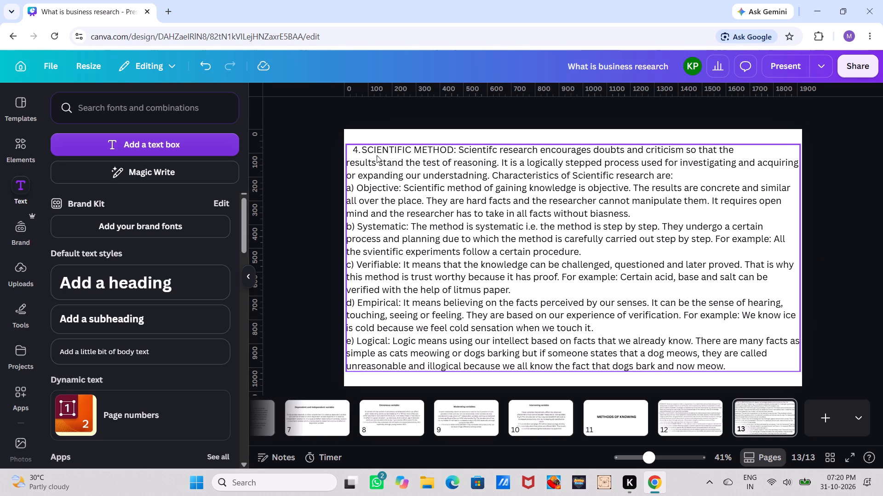
Make the heading "SCIENTIFIC METHOD:" bold.
{"action": "left_click", "coordinate": [359, 149]}
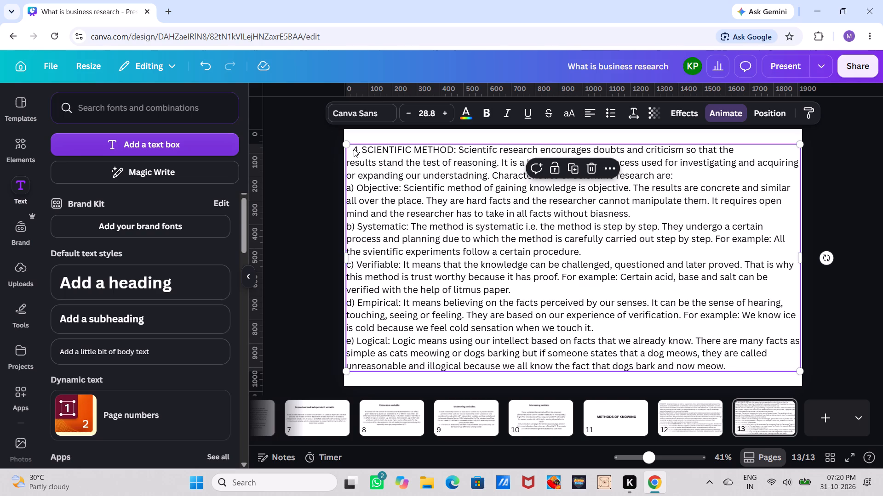
{"action": "left_click", "coordinate": [354, 149]}
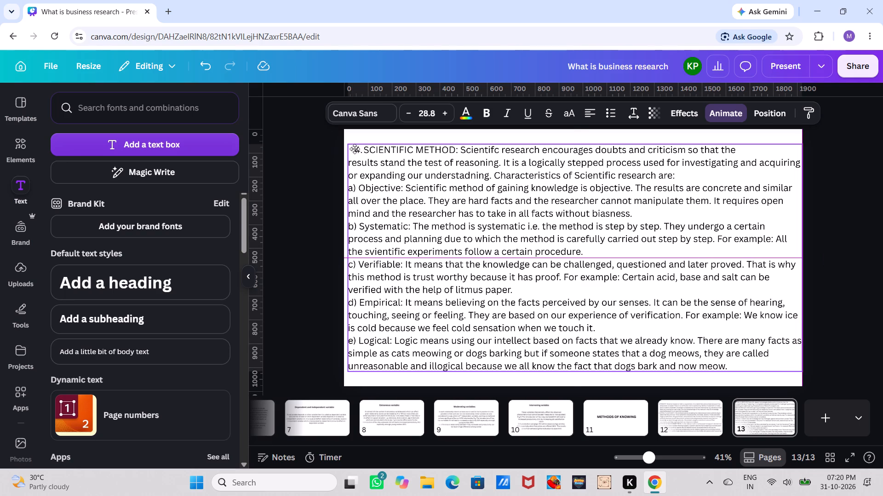
{"action": "left_click", "coordinate": [358, 147]}
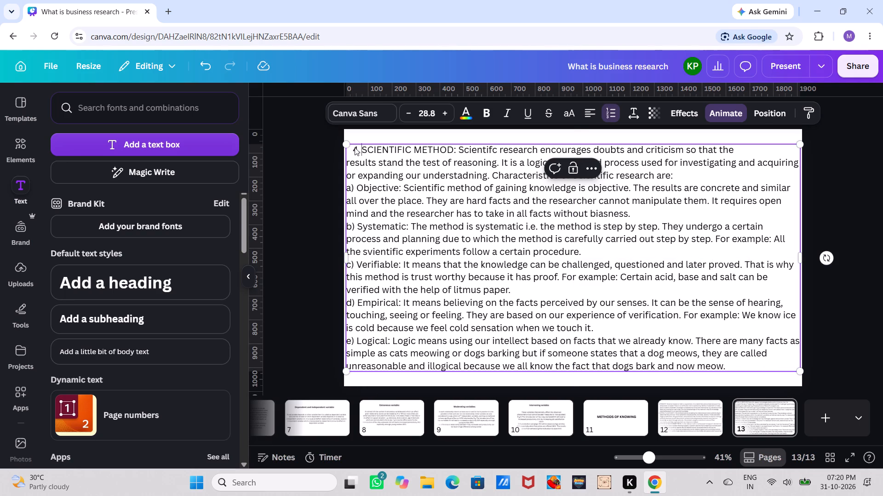
{"action": "left_click_drag", "start_coordinate": [354, 148], "coordinate": [361, 148]}
{"action": "left_click_drag", "start_coordinate": [361, 148], "coordinate": [456, 156]}
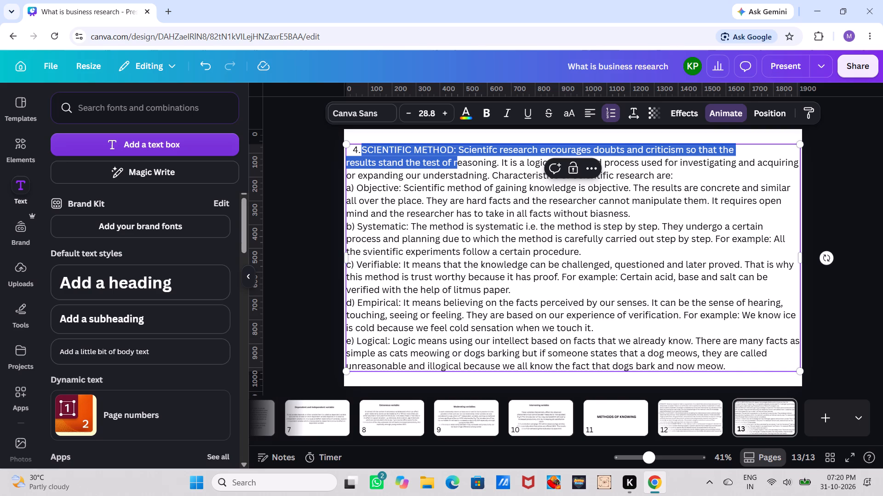
{"action": "left_click_drag", "start_coordinate": [456, 156], "coordinate": [456, 152]}
{"action": "left_click", "coordinate": [484, 102]}
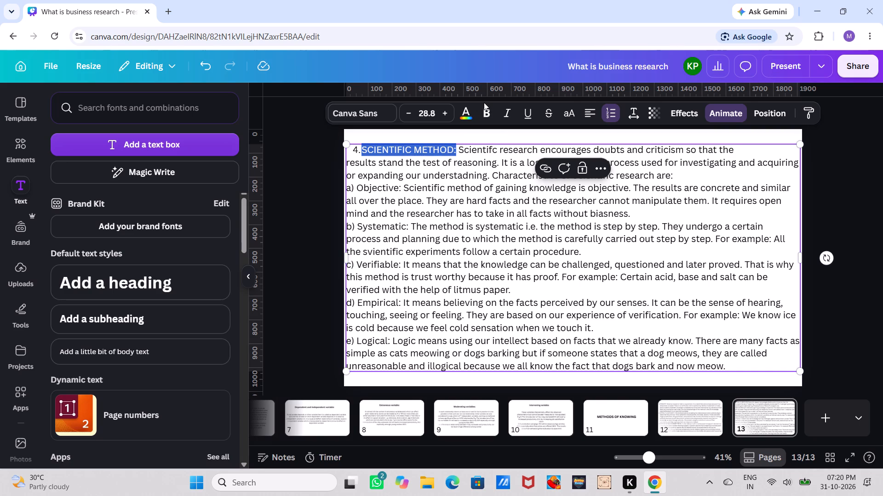
{"action": "left_click", "coordinate": [484, 107]}
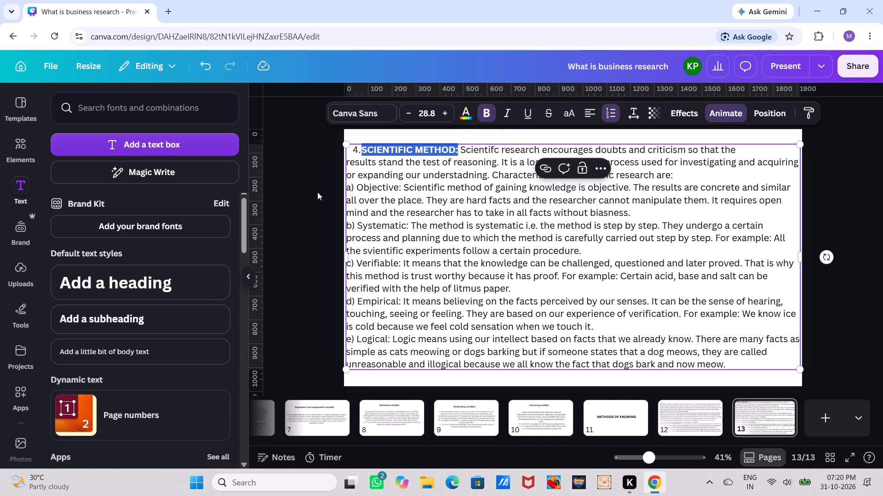
{"action": "left_click", "coordinate": [313, 194]}
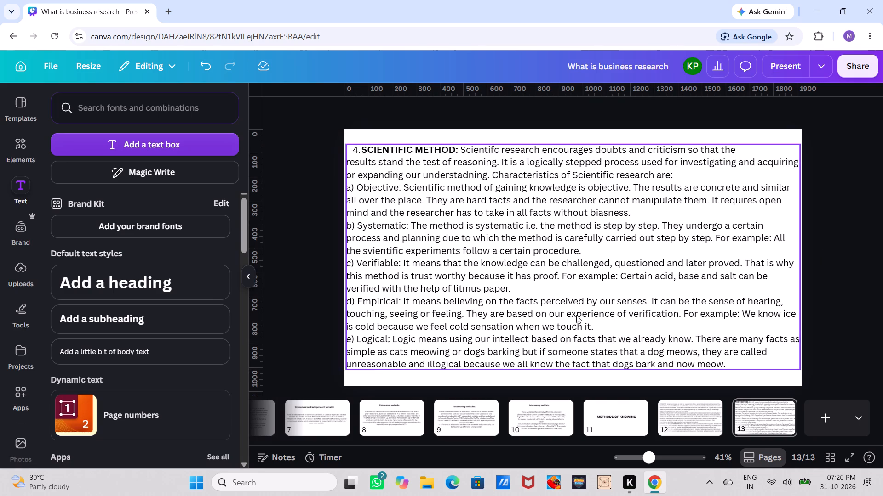
On slide 12, make the first point's heading "TENACITY:" bold.
{"action": "left_click", "coordinate": [698, 409]}
{"action": "left_click", "coordinate": [360, 221]}
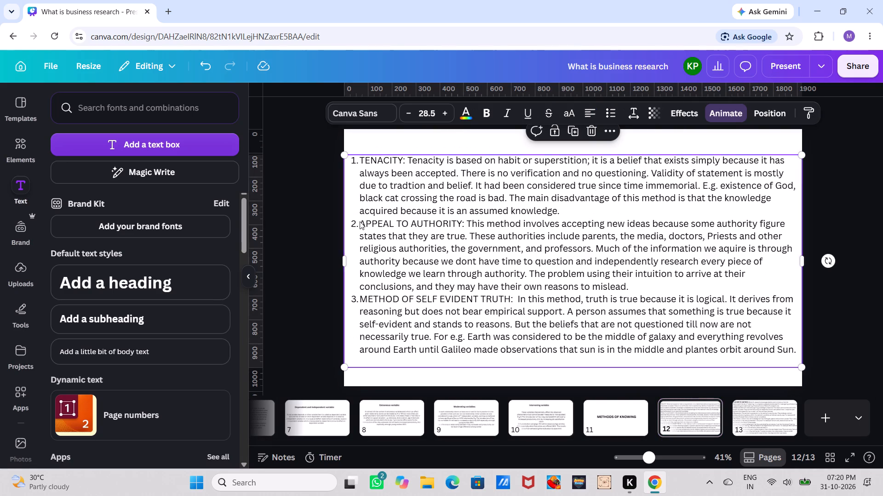
{"action": "left_click", "coordinate": [361, 157]}
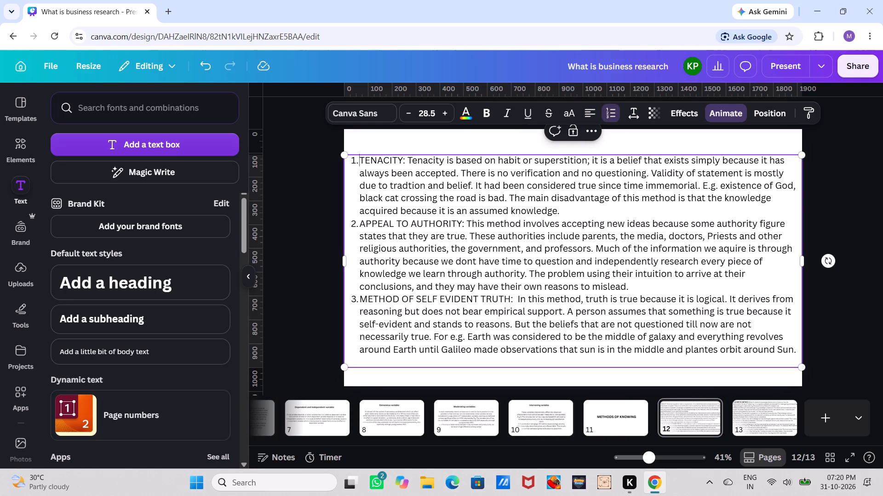
{"action": "left_click_drag", "start_coordinate": [361, 157], "coordinate": [407, 163]}
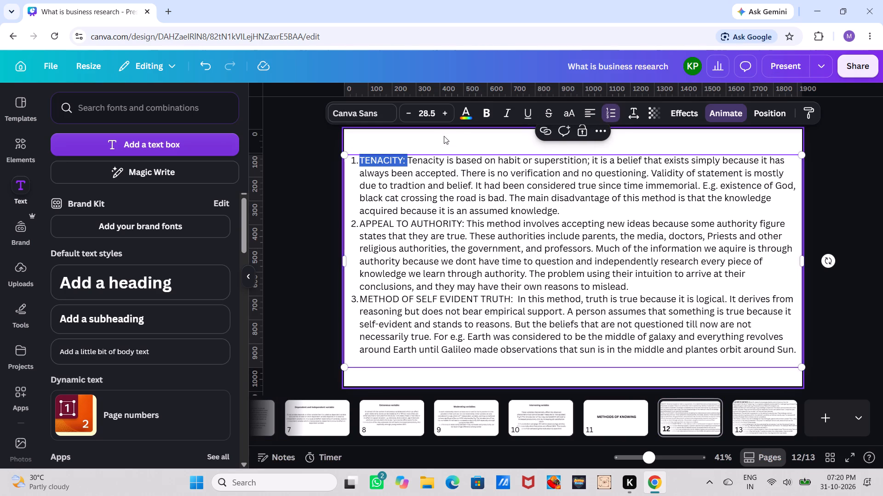
{"action": "left_click", "coordinate": [488, 114]}
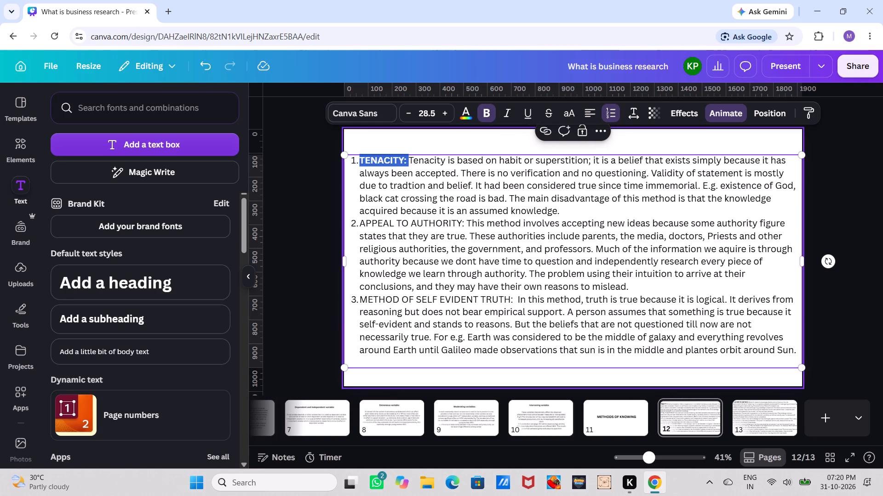
On slide 12, make the second point's heading "APPEAL TO AUTHORITY:" bold.
{"action": "left_click_drag", "start_coordinate": [352, 223], "coordinate": [357, 223]}
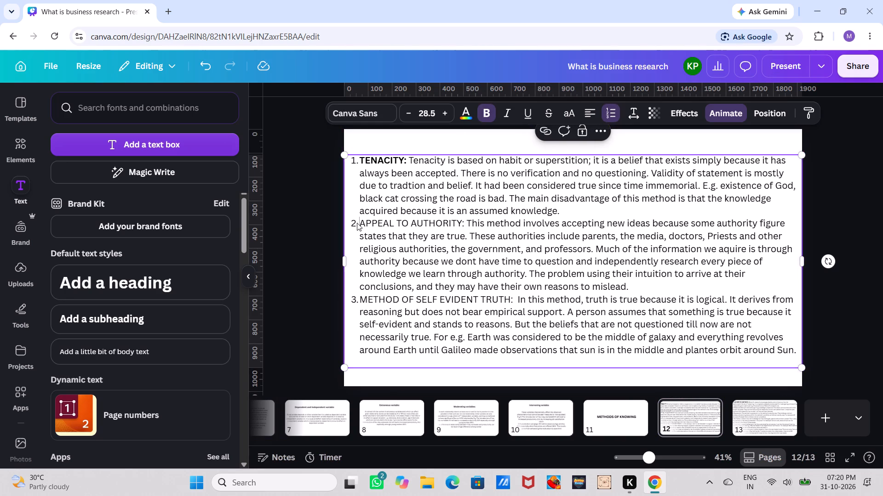
{"action": "left_click_drag", "start_coordinate": [357, 223], "coordinate": [461, 228]}
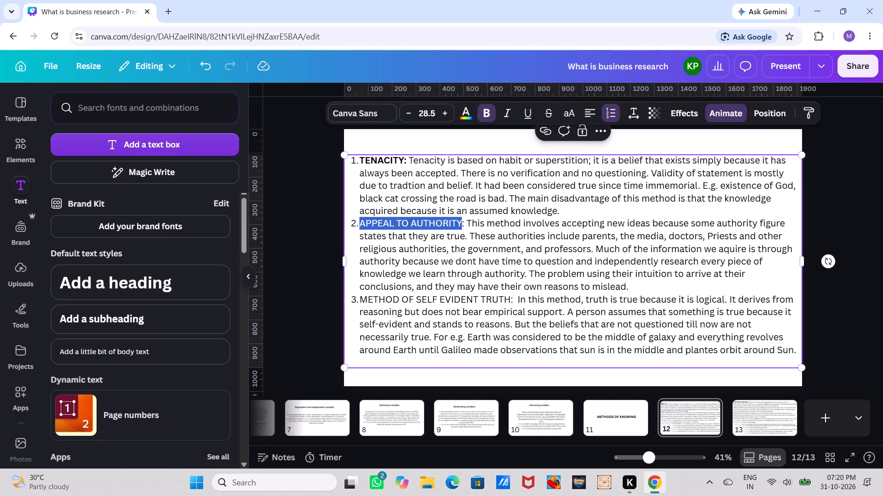
{"action": "left_click_drag", "start_coordinate": [461, 228], "coordinate": [463, 224]}
{"action": "left_click", "coordinate": [488, 117]}
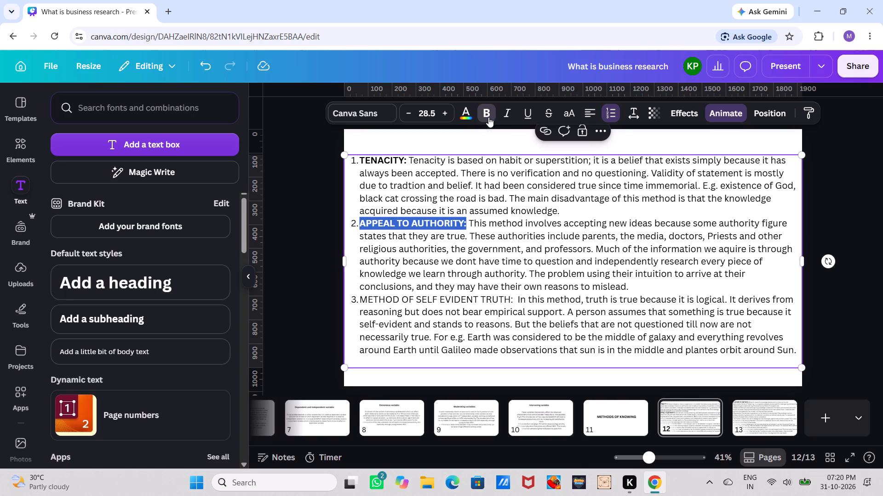
Make the third point's heading "METHOD OF SELF EVIDENT TRUTH:" bold and deselect the text box.
{"action": "left_click_drag", "start_coordinate": [358, 297], "coordinate": [401, 293]}
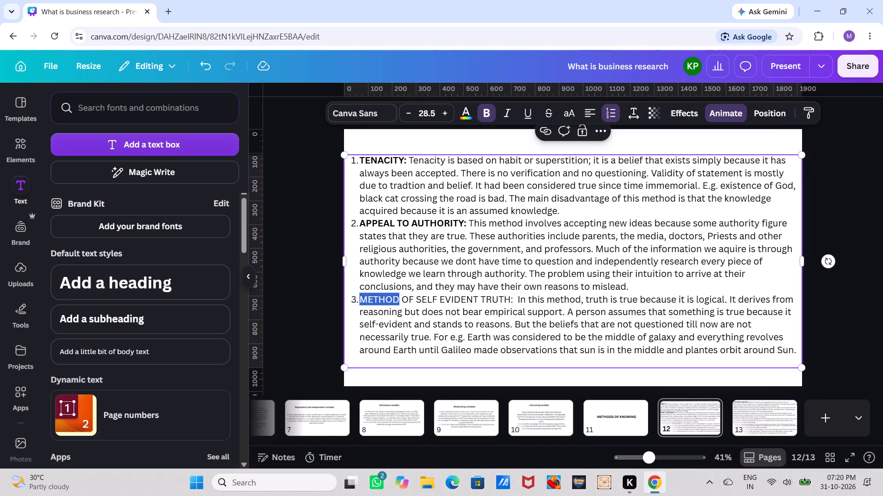
{"action": "left_click_drag", "start_coordinate": [401, 293], "coordinate": [518, 299]}
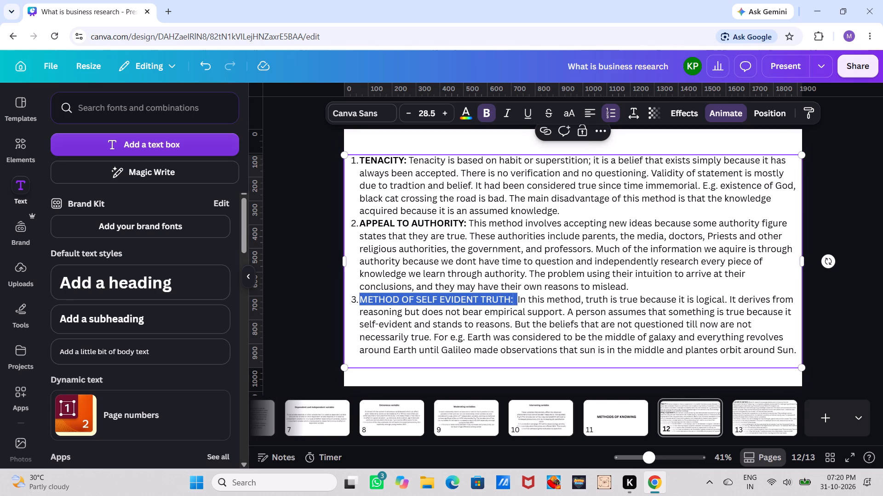
{"action": "left_click_drag", "start_coordinate": [518, 299], "coordinate": [516, 299]}
{"action": "left_click", "coordinate": [482, 111]}
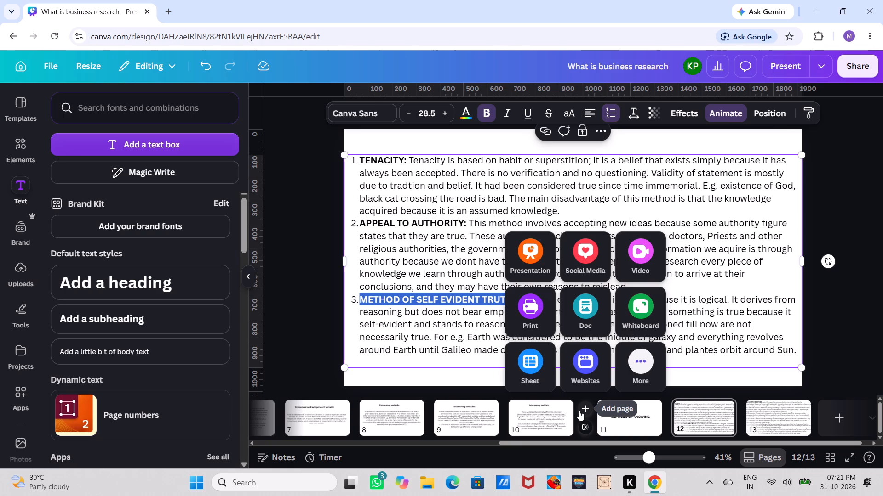
{"action": "left_click", "coordinate": [839, 353]}
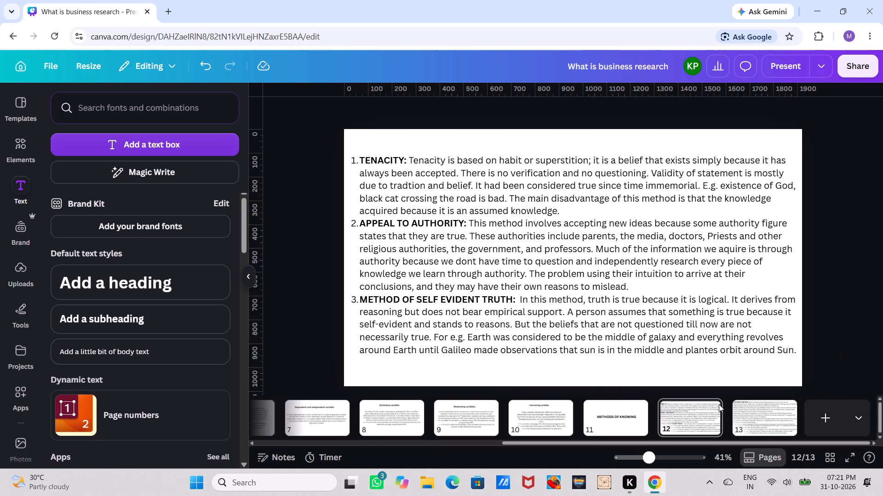
Go back through the slides from Methods of Knowing to slide 2, Types of Research, and review their content.
{"action": "left_click", "coordinate": [637, 413]}
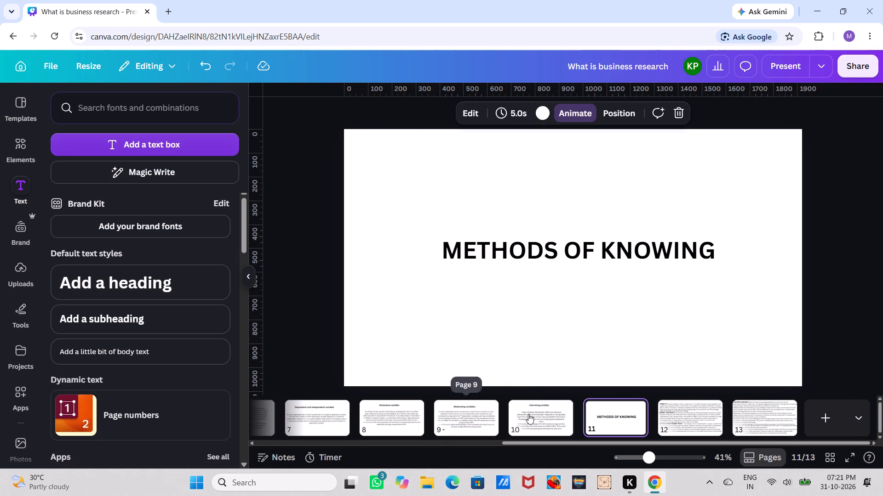
{"action": "left_click", "coordinate": [528, 414]}
{"action": "left_click", "coordinate": [483, 420]}
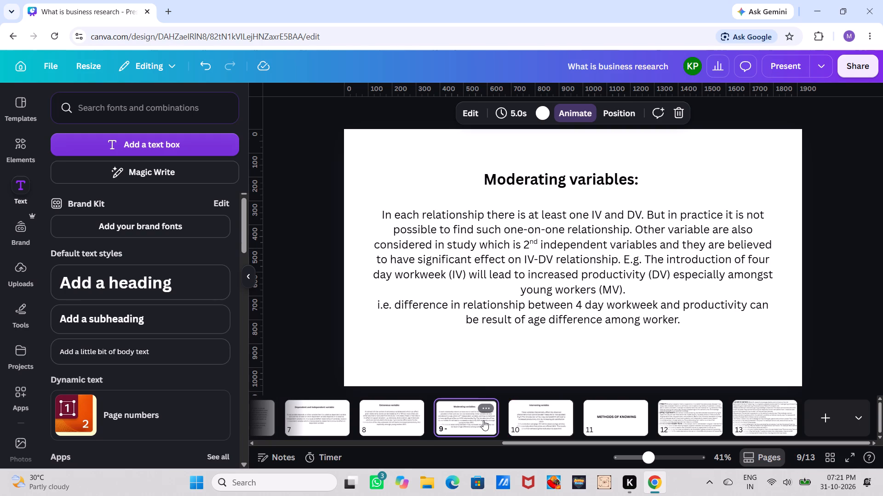
{"action": "left_click", "coordinate": [429, 419]}
{"action": "left_click", "coordinate": [402, 421]}
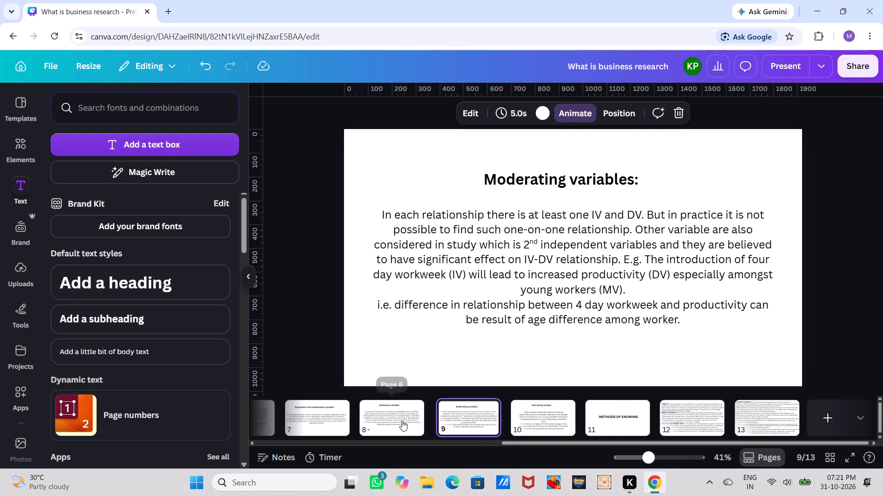
{"action": "left_click", "coordinate": [350, 423]}
{"action": "left_click", "coordinate": [326, 424]}
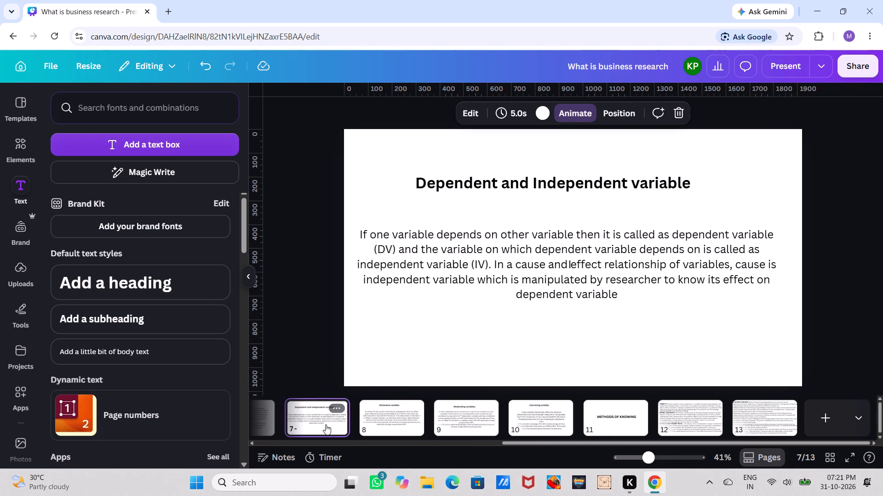
{"action": "key", "text": "Left"}
{"action": "key", "text": "Left"}
{"action": "key", "text": "Left"}
{"action": "key", "text": "Left"}
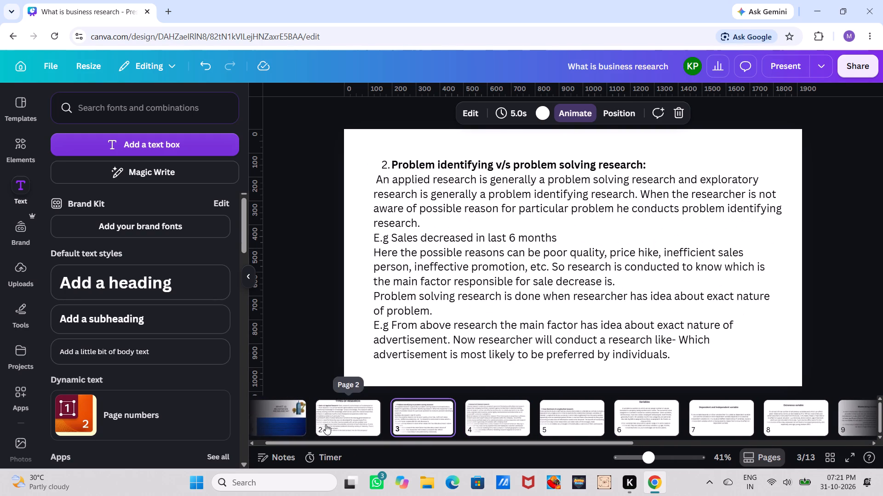
{"action": "key", "text": "Left"}
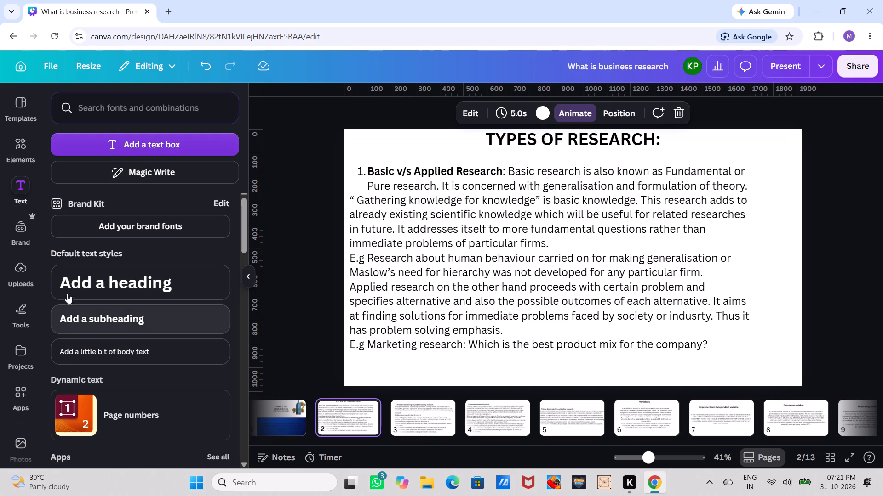
Open the Graphics category of the elements library and browse its collections.
{"action": "left_click", "coordinate": [18, 147]}
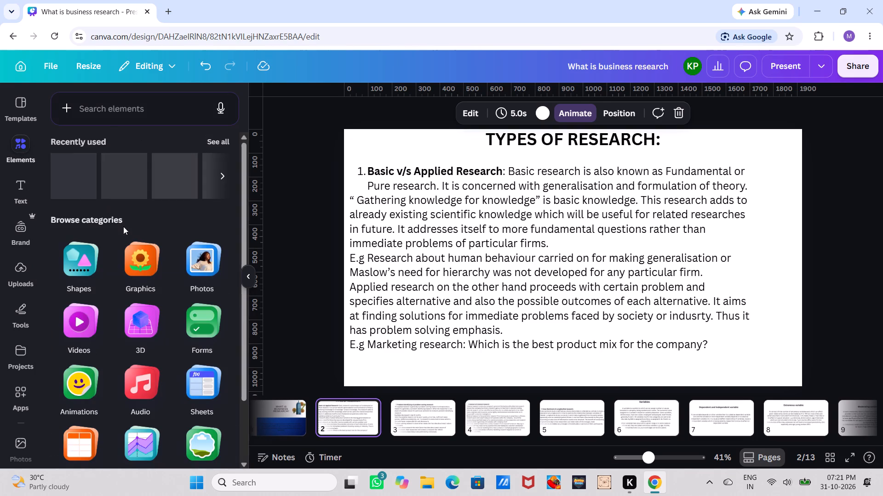
{"action": "left_click", "coordinate": [137, 248]}
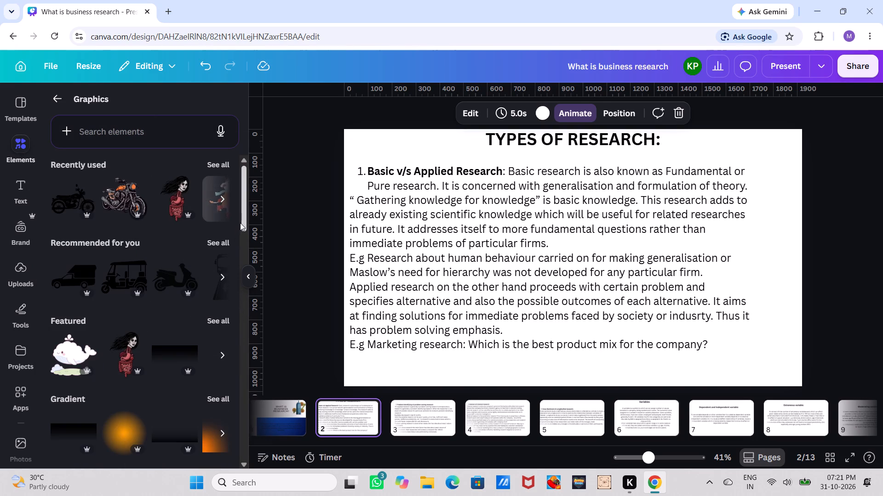
{"action": "left_click_drag", "start_coordinate": [240, 223], "coordinate": [239, 257]}
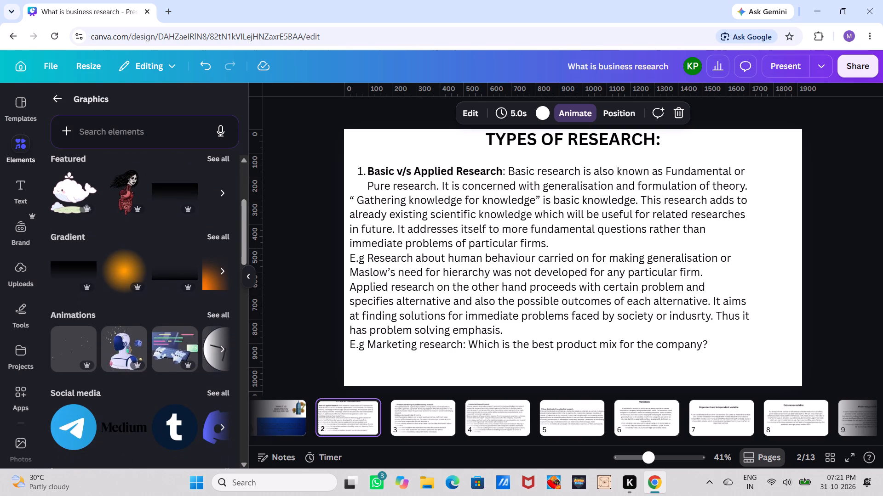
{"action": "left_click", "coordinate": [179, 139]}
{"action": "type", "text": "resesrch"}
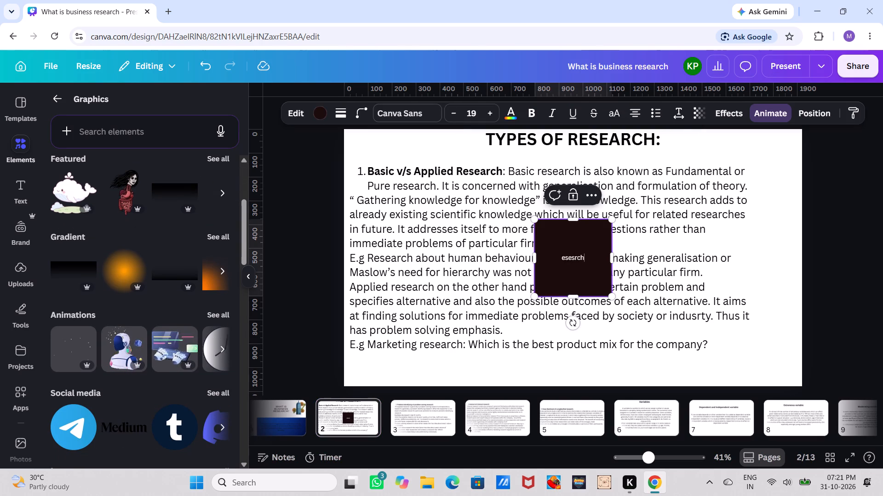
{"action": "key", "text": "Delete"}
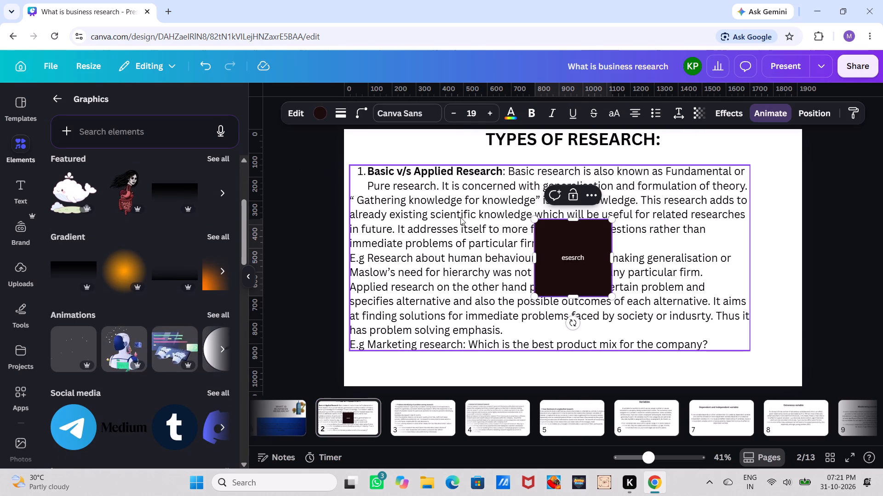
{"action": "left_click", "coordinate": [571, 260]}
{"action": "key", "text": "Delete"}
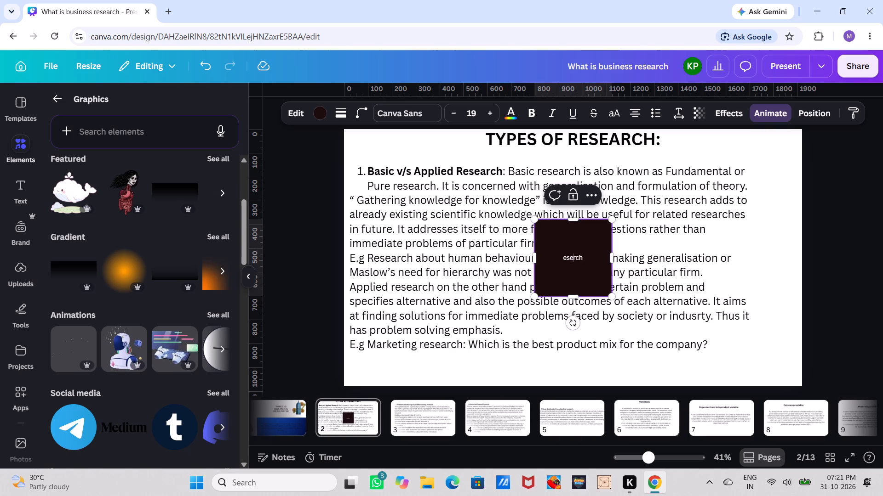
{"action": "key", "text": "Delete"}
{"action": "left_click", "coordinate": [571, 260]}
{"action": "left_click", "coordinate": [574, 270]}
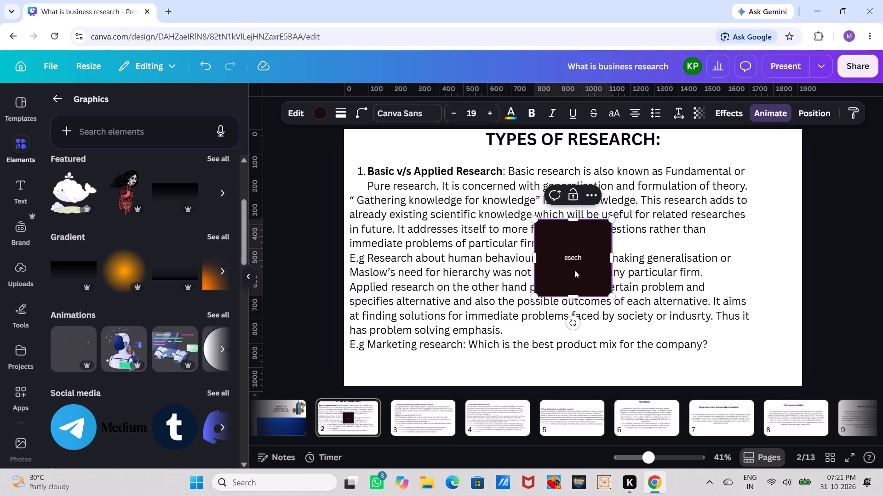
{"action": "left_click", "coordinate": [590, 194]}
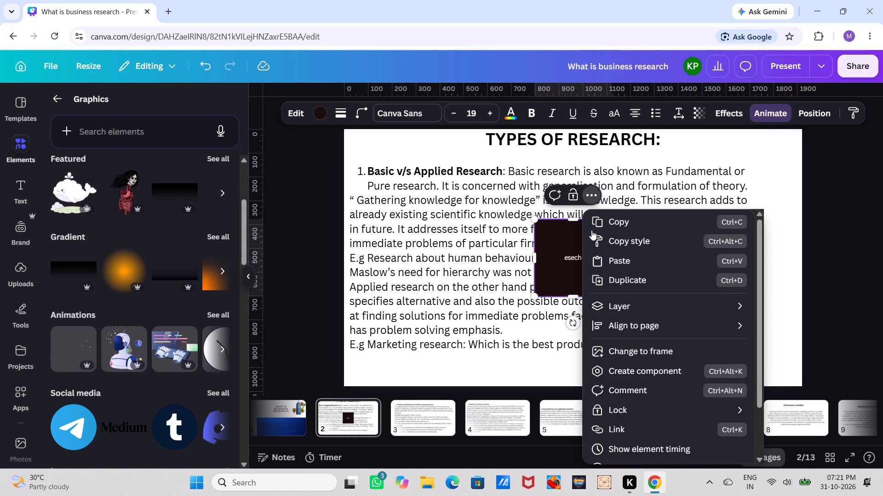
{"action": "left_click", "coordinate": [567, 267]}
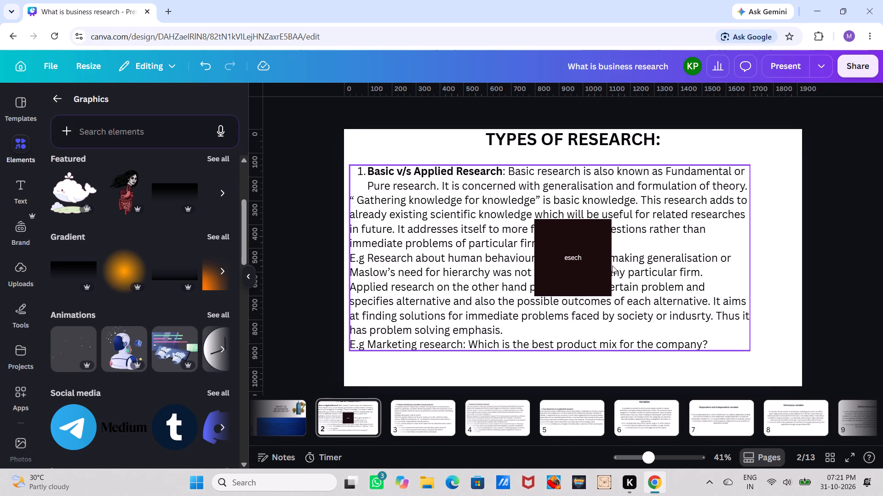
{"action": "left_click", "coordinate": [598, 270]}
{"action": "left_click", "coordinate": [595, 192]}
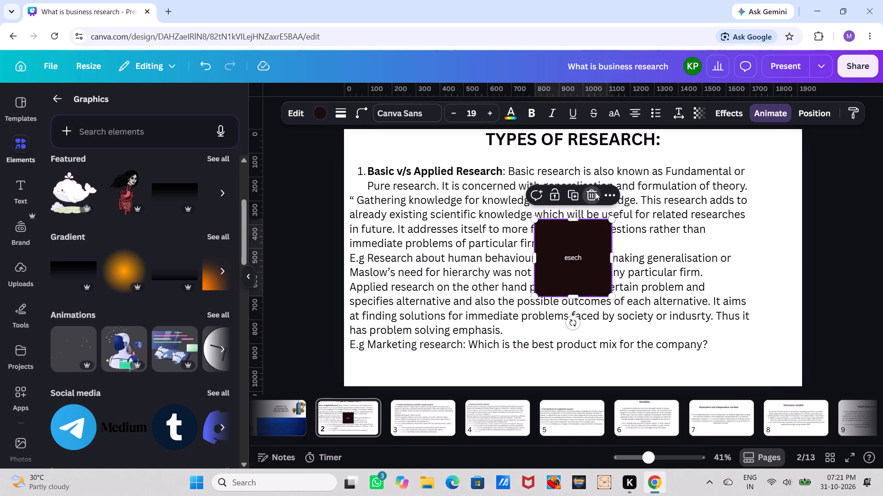
Search the graphics for "research".
{"action": "left_click", "coordinate": [199, 138]}
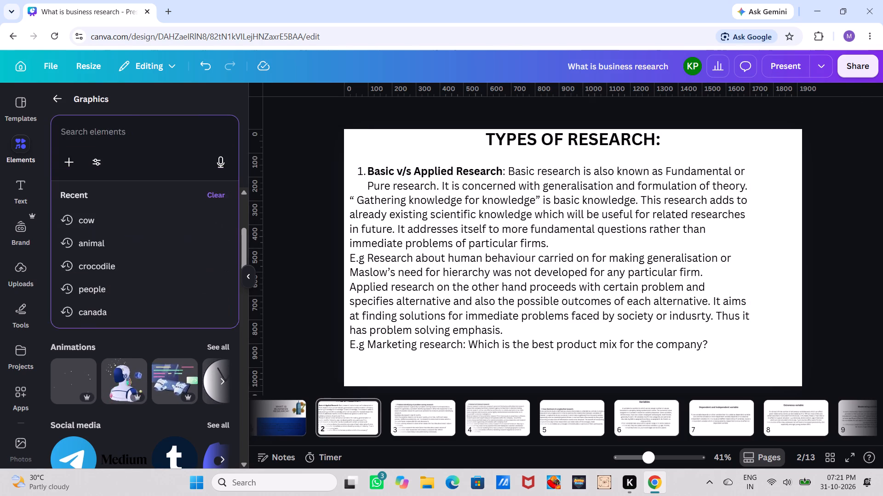
{"action": "type", "text": "res"}
{"action": "type", "text": "earch"}
{"action": "key", "text": "Return"}
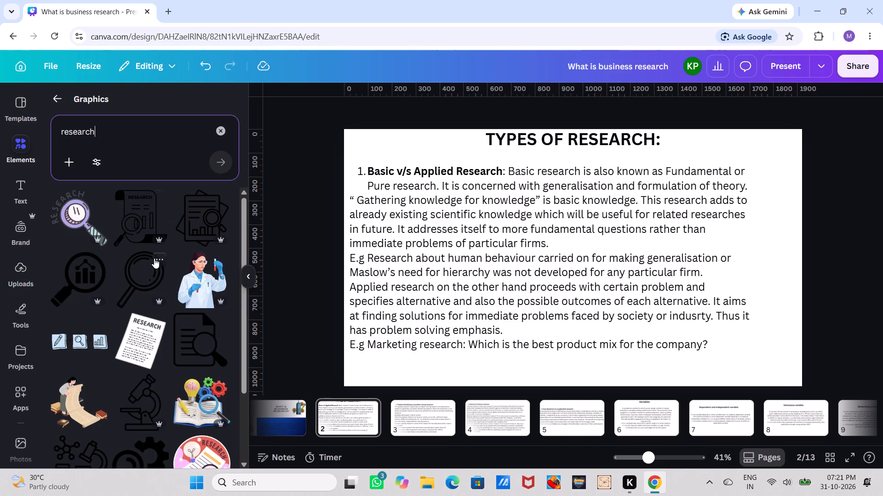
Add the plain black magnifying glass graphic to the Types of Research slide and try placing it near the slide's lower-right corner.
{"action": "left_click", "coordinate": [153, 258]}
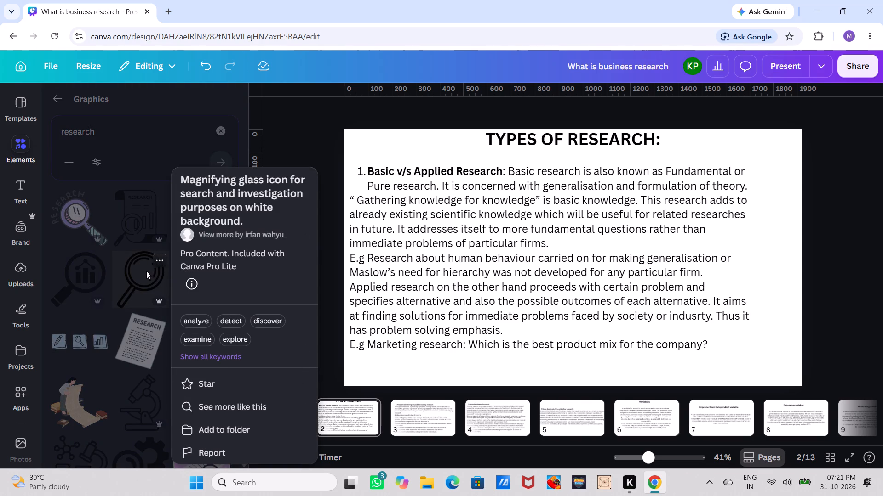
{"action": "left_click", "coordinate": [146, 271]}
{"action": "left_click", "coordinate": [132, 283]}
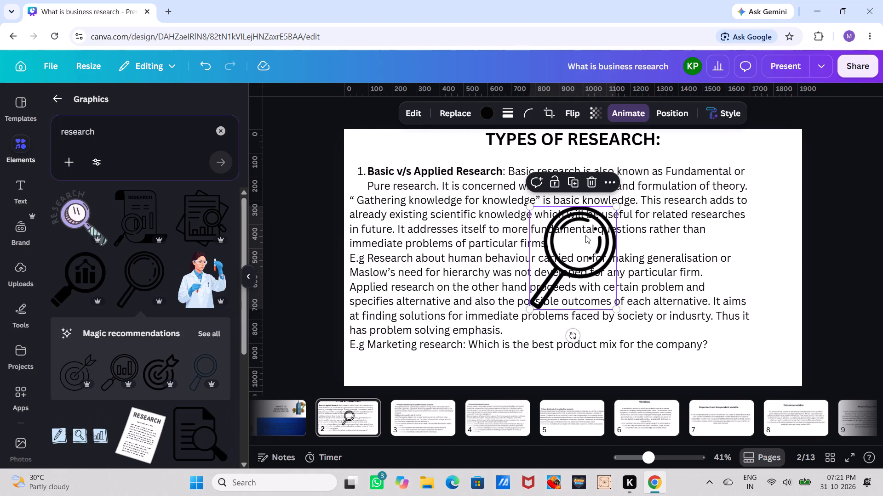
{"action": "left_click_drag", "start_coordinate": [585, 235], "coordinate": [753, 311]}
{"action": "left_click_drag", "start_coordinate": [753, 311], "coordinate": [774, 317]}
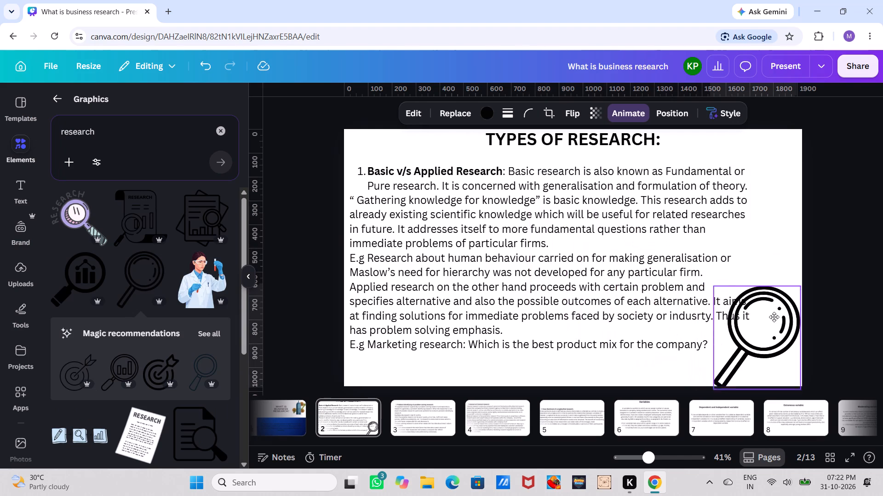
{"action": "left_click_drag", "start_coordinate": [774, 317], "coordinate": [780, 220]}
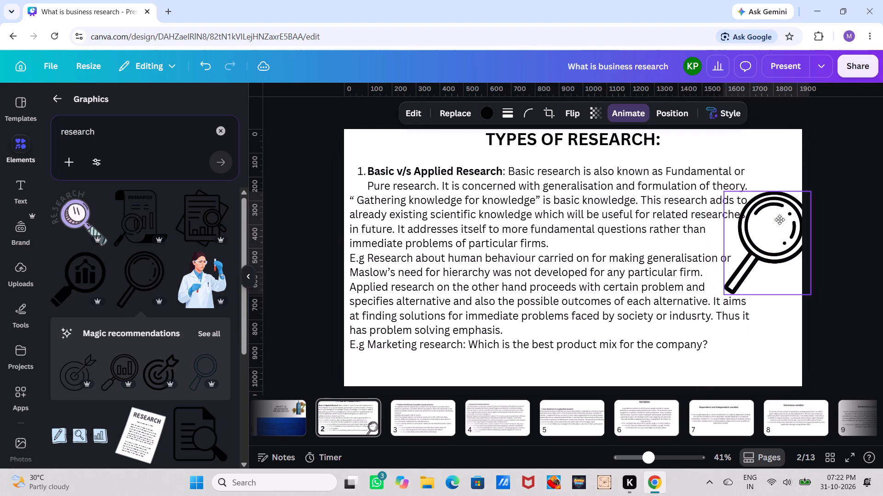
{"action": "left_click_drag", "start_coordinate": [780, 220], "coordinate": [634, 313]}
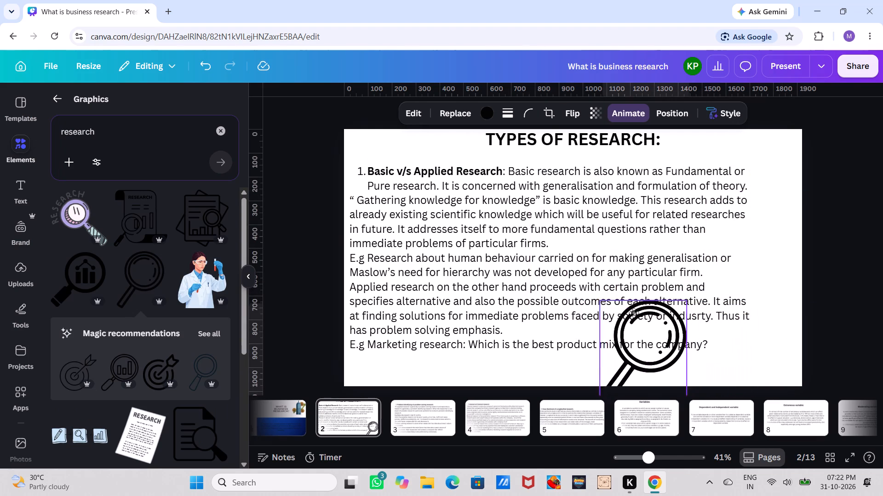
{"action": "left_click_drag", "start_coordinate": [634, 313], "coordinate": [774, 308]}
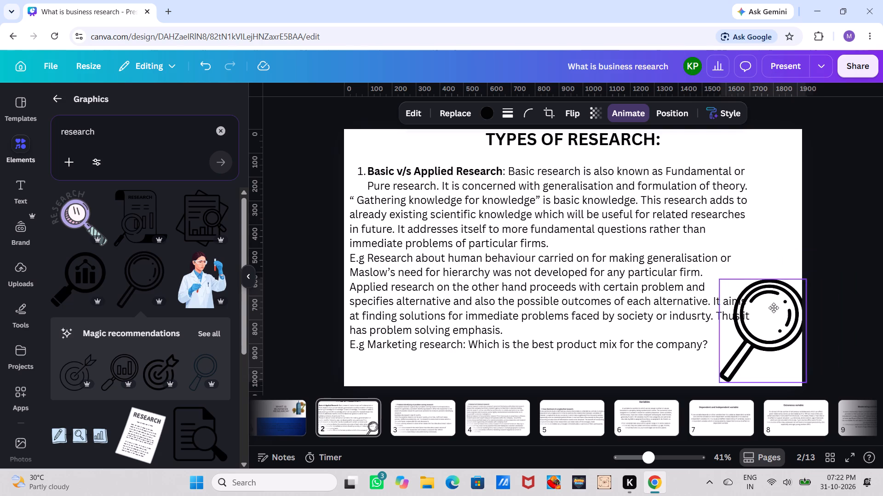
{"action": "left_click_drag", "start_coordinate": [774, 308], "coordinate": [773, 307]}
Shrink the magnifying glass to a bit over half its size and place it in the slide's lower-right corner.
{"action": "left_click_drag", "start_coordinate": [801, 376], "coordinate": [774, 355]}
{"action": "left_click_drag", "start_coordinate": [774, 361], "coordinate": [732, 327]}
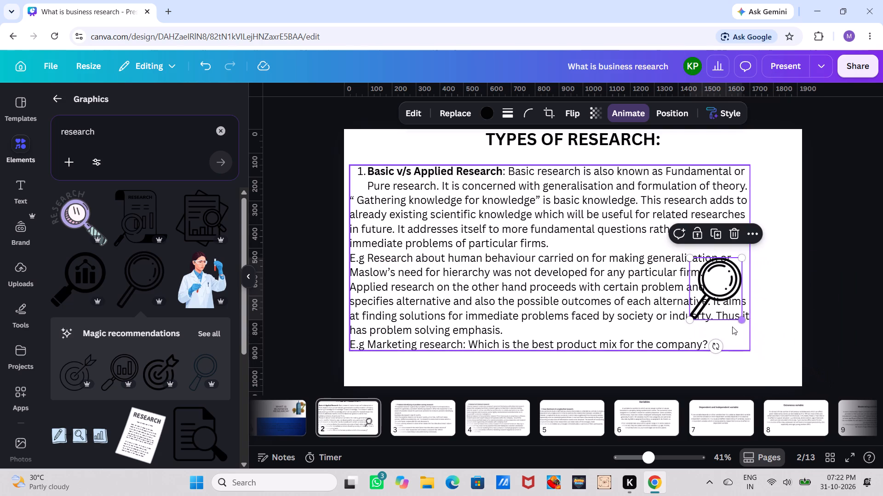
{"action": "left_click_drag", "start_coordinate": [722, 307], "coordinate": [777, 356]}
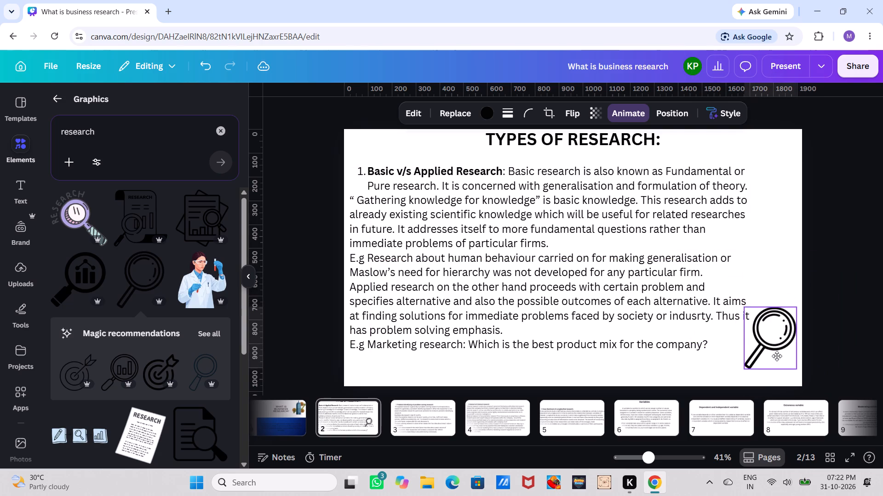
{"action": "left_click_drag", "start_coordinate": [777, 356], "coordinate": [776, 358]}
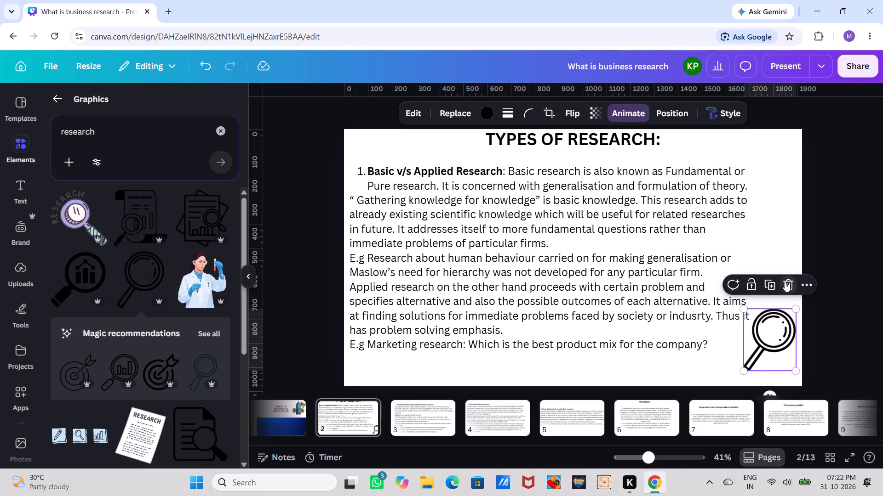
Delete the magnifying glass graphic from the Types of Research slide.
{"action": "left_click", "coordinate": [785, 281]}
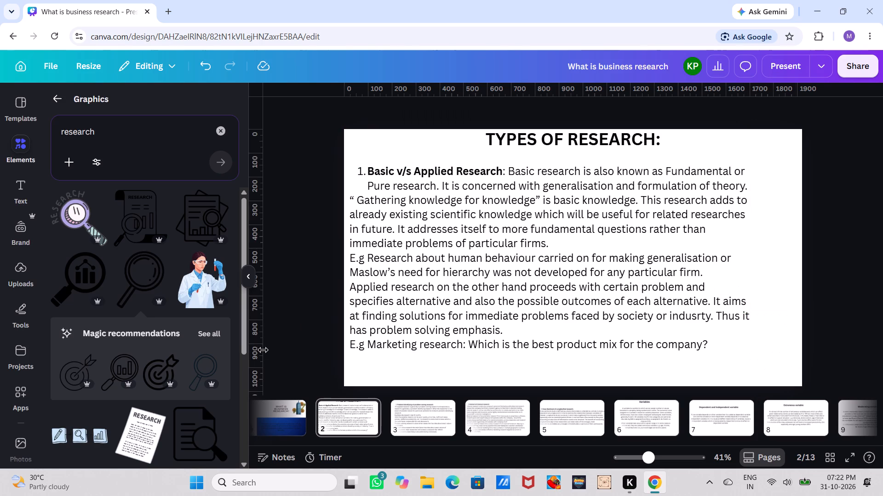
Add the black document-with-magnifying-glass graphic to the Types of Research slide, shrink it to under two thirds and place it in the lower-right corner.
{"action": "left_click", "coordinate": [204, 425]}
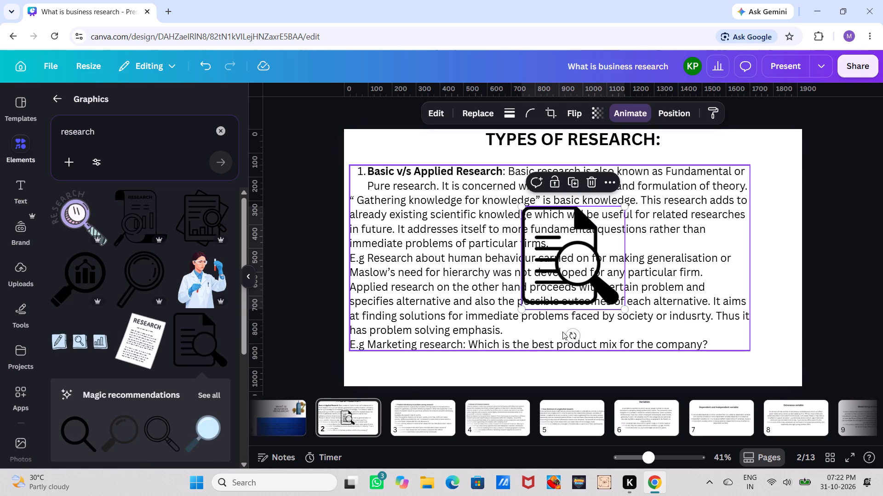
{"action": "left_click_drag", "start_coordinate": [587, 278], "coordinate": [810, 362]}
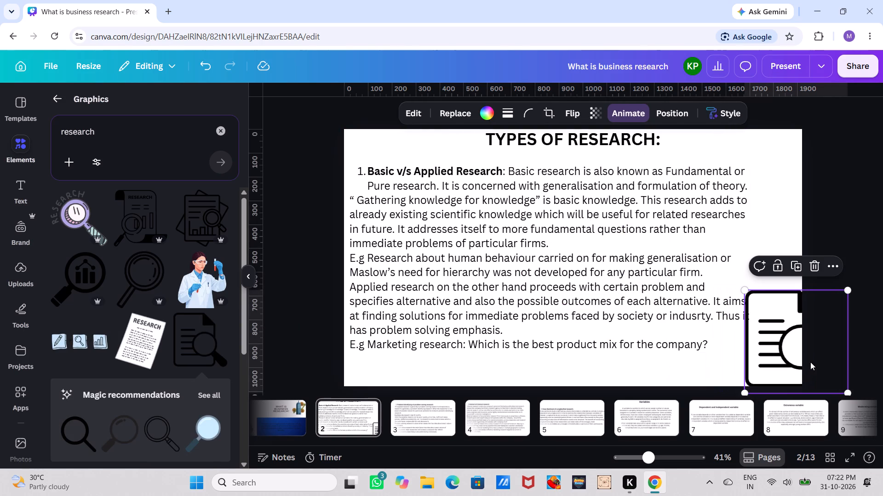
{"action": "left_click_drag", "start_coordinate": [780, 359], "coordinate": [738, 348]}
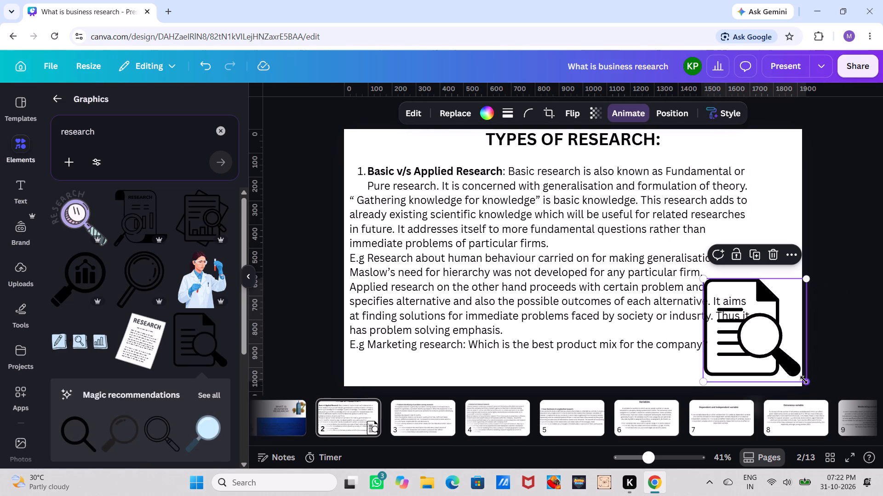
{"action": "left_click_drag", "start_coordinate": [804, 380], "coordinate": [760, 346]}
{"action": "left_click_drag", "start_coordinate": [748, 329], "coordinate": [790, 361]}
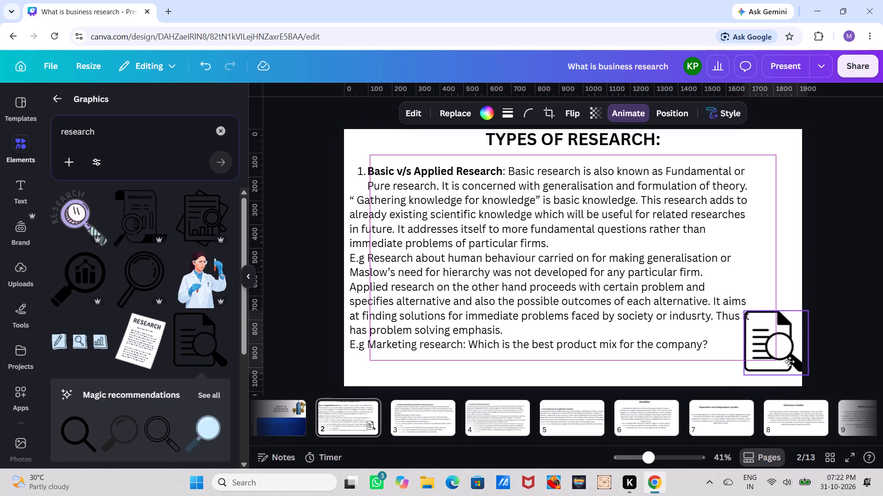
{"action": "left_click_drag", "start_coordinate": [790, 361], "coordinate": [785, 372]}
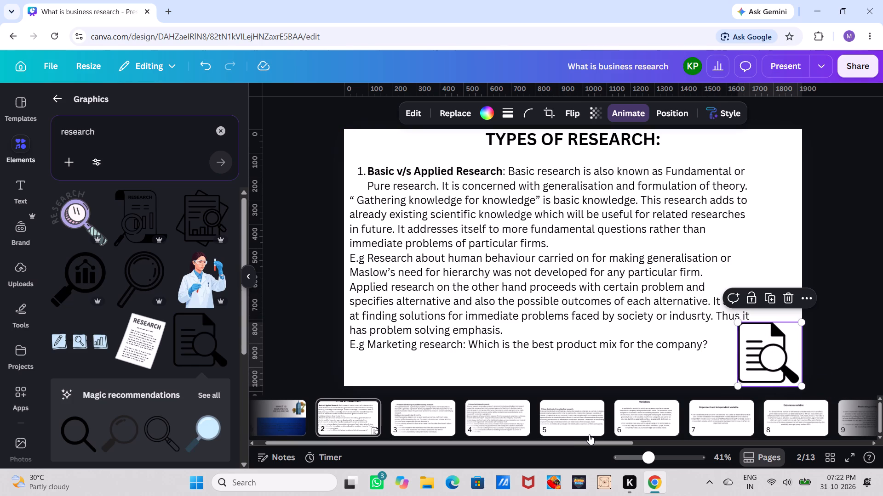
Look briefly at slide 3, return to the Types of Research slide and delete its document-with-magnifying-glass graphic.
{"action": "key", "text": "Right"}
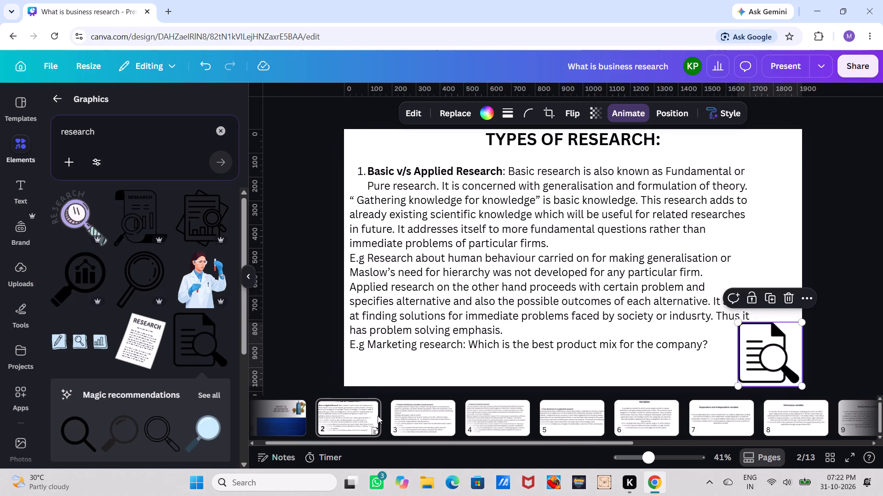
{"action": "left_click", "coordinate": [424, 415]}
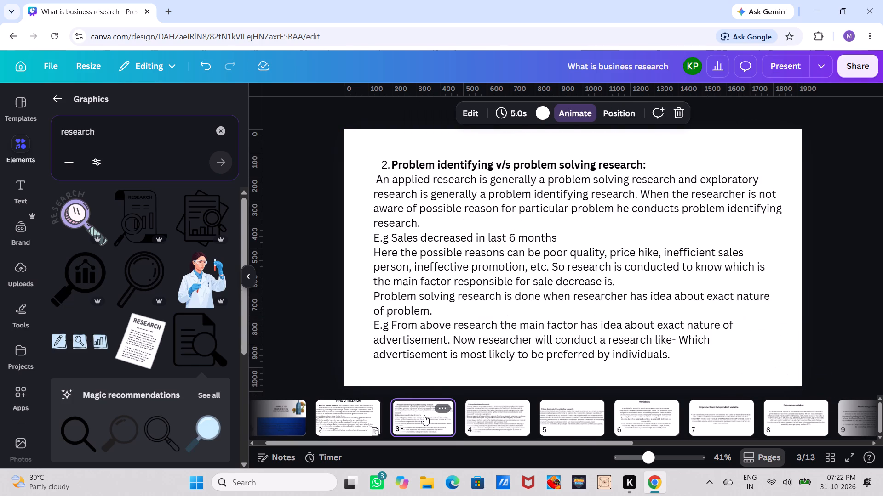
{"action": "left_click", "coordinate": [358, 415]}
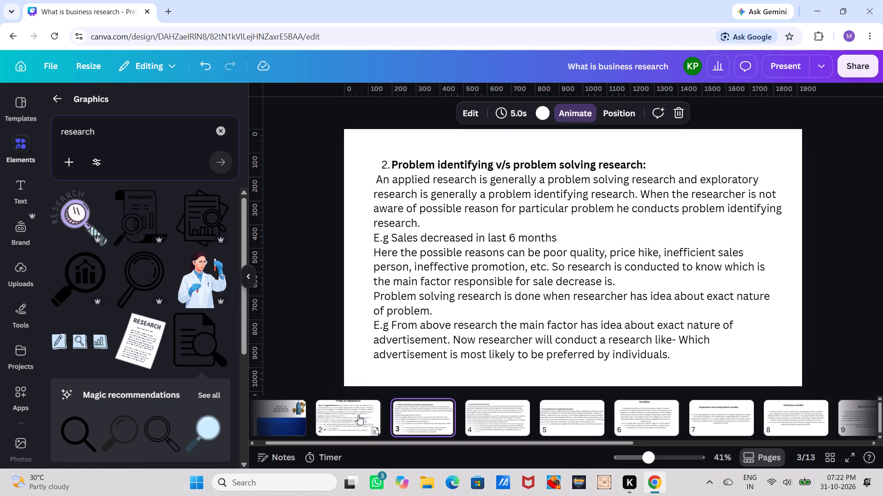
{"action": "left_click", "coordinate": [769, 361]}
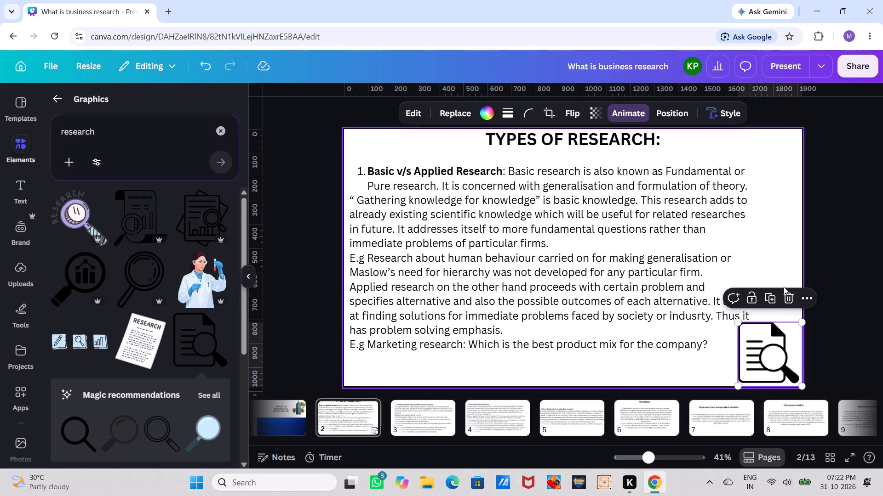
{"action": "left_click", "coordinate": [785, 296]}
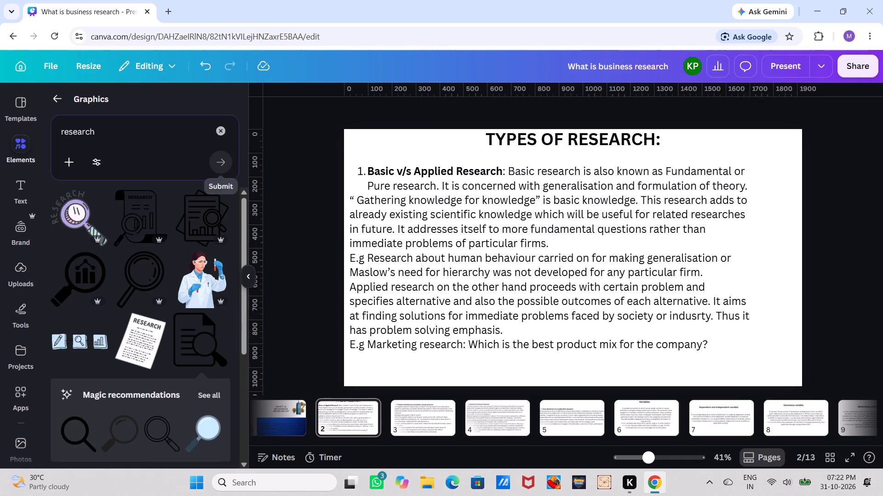
Replace the graphics search term with "blue" and run the search.
{"action": "left_click", "coordinate": [160, 136]}
{"action": "key", "text": "BackSpace"}
{"action": "key", "text": "BackSpace"}
{"action": "key", "text": "BackSpace"}
{"action": "key", "text": "BackSpace"}
{"action": "key", "text": "BackSpace"}
{"action": "key", "text": "BackSpace"}
{"action": "key", "text": "BackSpace"}
{"action": "key", "text": "BackSpace"}
{"action": "key", "text": "BackSpace"}
{"action": "key", "text": "BackSpace"}
{"action": "key", "text": "BackSpace"}
{"action": "key", "text": "BackSpace"}
{"action": "key", "text": "BackSpace"}
{"action": "key", "text": "BackSpace"}
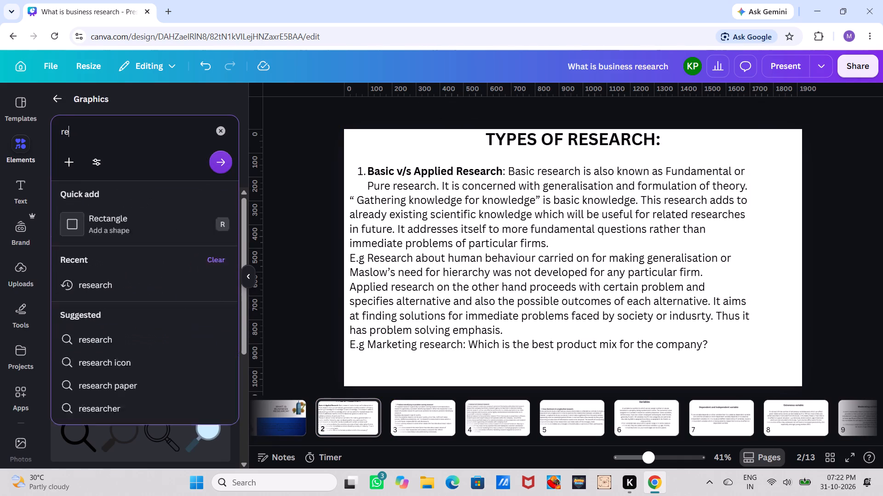
{"action": "type", "text": "blue"}
{"action": "key", "text": "Return"}
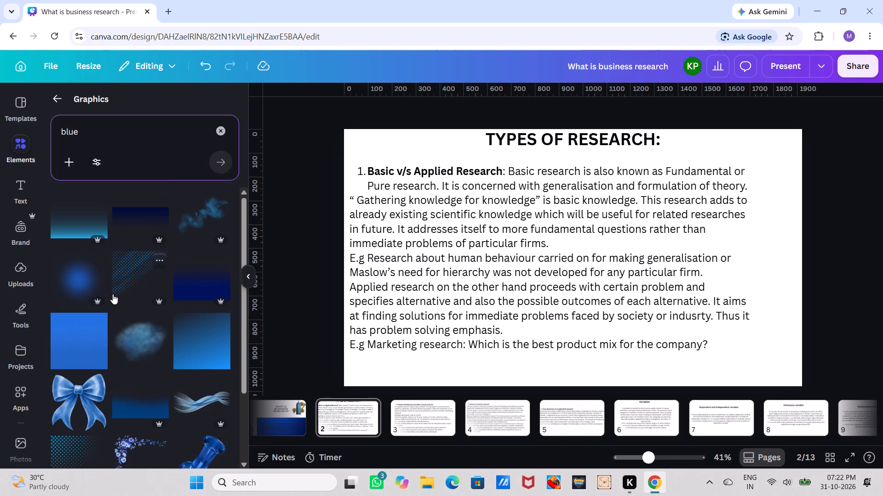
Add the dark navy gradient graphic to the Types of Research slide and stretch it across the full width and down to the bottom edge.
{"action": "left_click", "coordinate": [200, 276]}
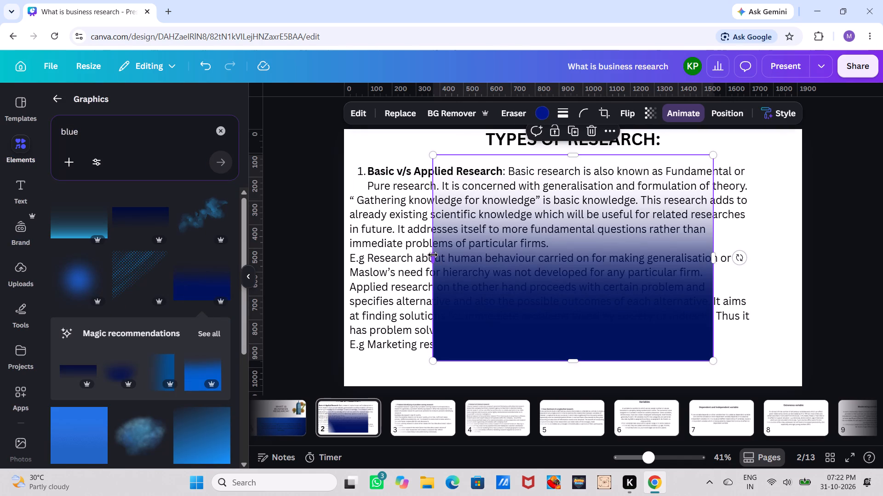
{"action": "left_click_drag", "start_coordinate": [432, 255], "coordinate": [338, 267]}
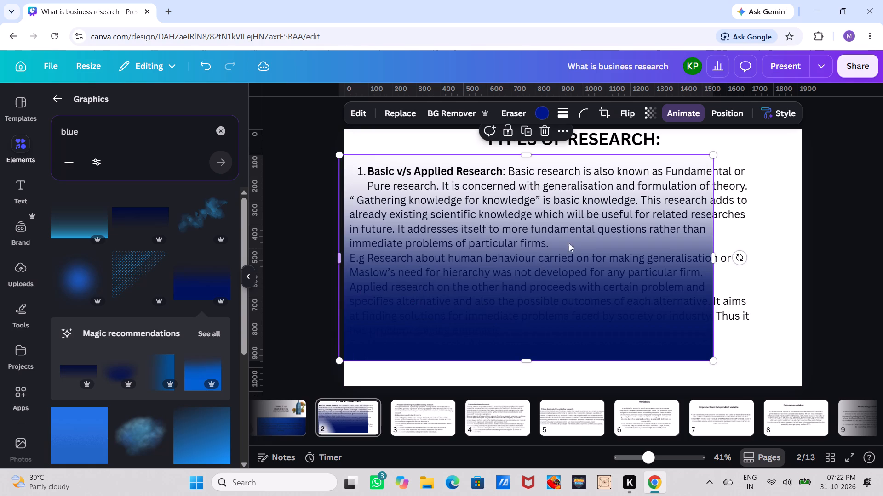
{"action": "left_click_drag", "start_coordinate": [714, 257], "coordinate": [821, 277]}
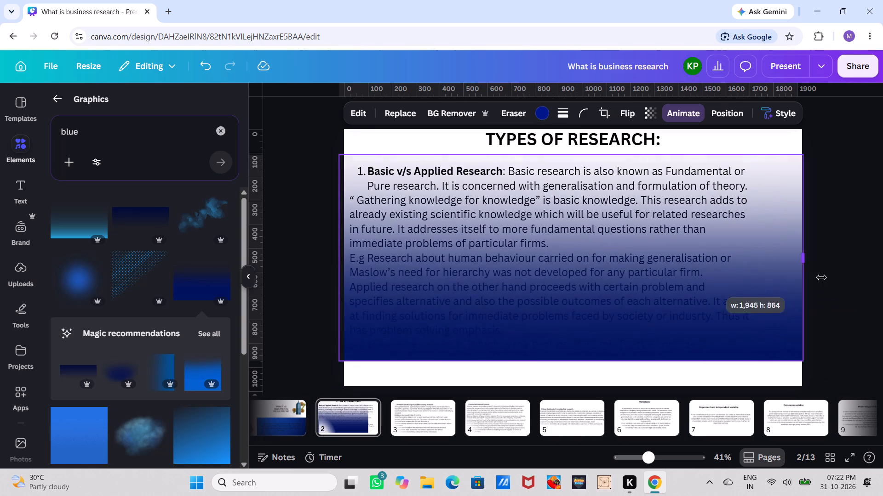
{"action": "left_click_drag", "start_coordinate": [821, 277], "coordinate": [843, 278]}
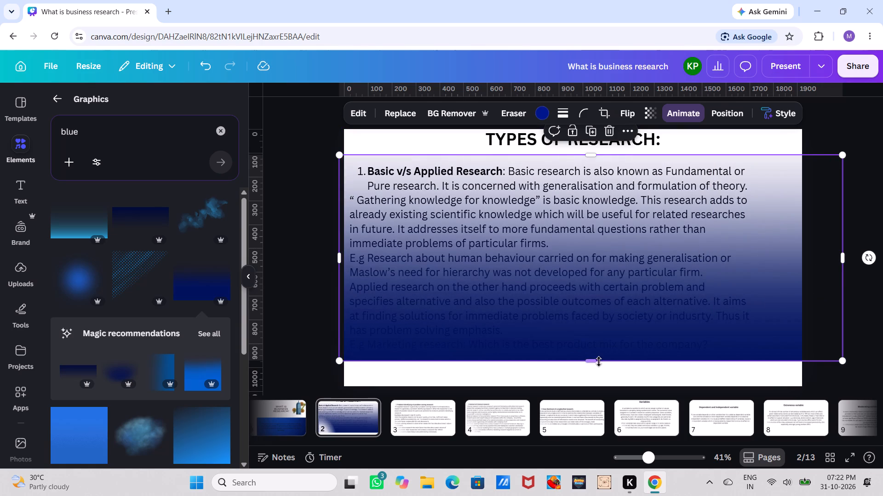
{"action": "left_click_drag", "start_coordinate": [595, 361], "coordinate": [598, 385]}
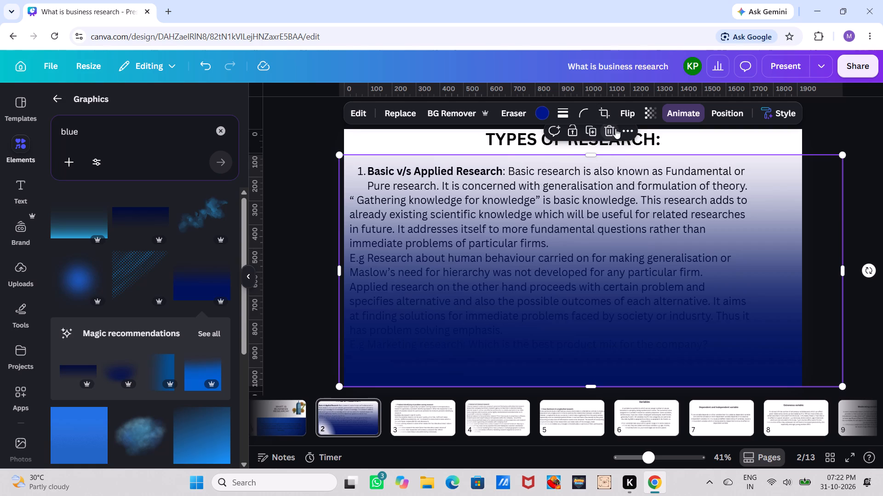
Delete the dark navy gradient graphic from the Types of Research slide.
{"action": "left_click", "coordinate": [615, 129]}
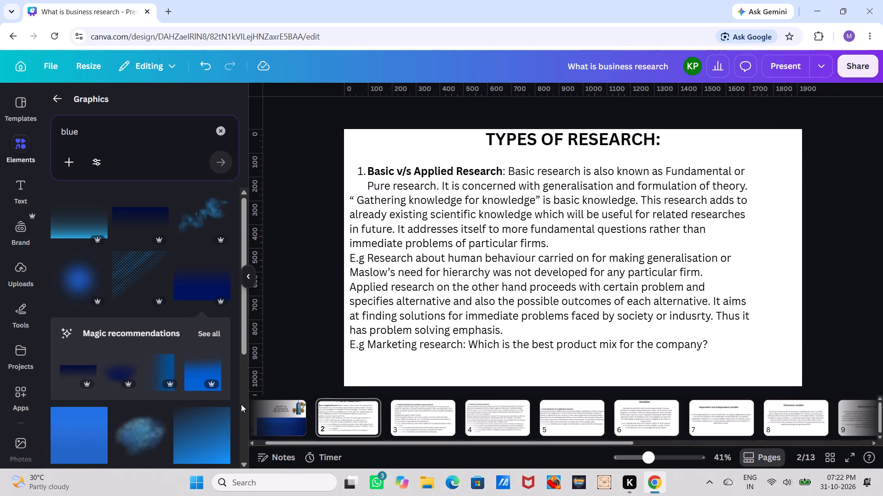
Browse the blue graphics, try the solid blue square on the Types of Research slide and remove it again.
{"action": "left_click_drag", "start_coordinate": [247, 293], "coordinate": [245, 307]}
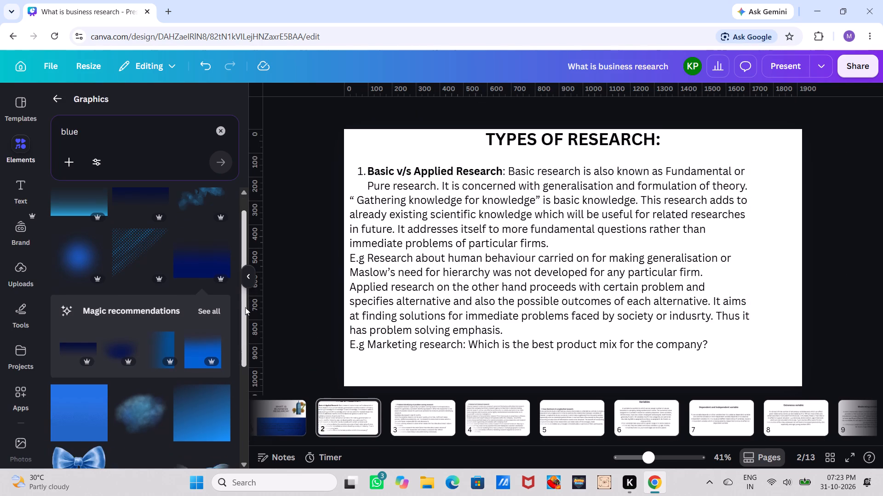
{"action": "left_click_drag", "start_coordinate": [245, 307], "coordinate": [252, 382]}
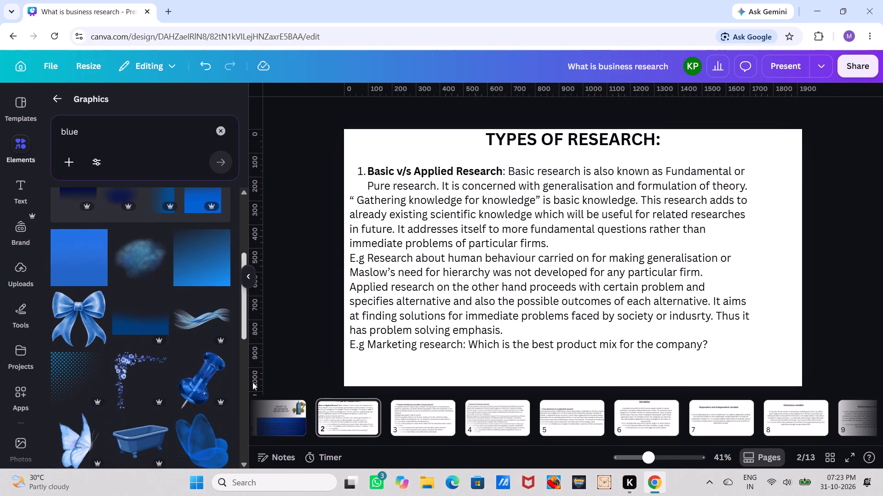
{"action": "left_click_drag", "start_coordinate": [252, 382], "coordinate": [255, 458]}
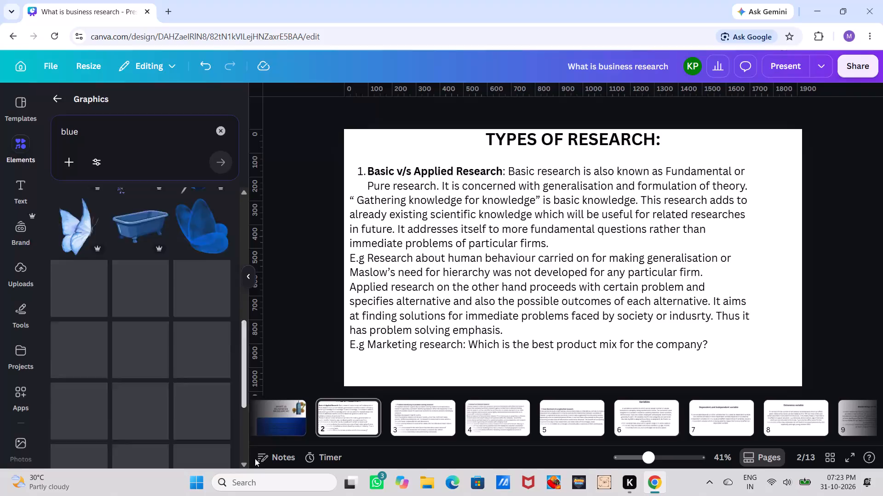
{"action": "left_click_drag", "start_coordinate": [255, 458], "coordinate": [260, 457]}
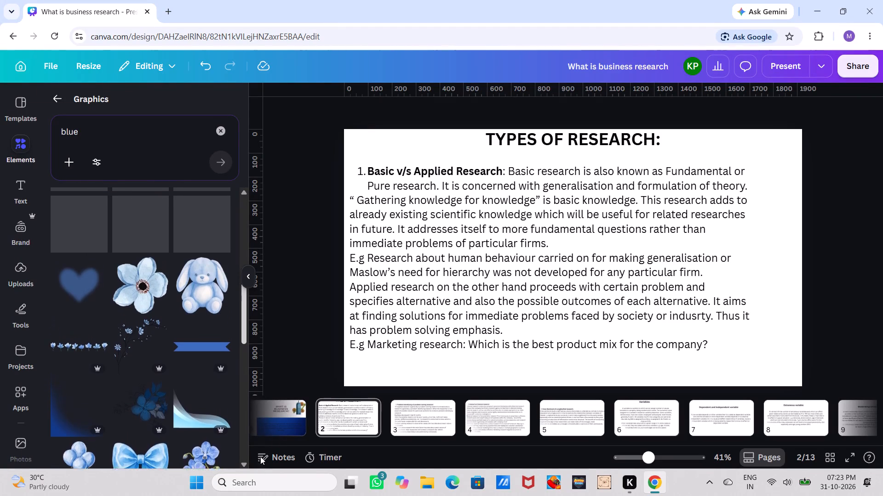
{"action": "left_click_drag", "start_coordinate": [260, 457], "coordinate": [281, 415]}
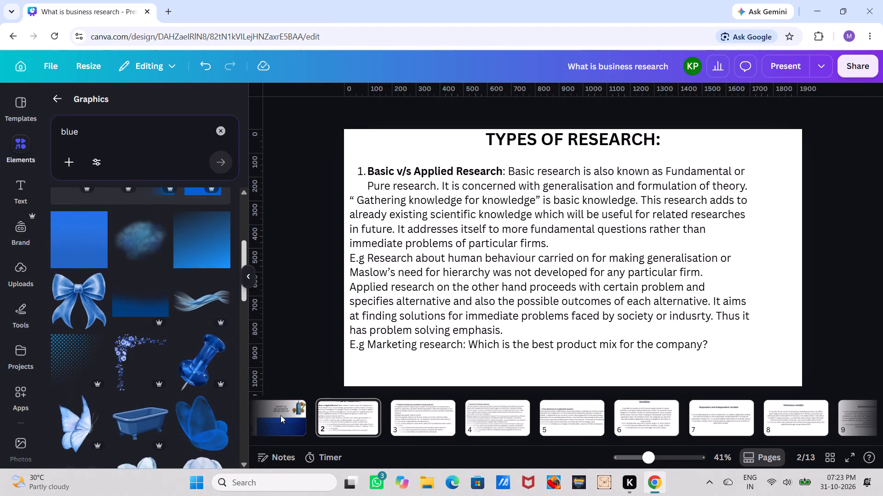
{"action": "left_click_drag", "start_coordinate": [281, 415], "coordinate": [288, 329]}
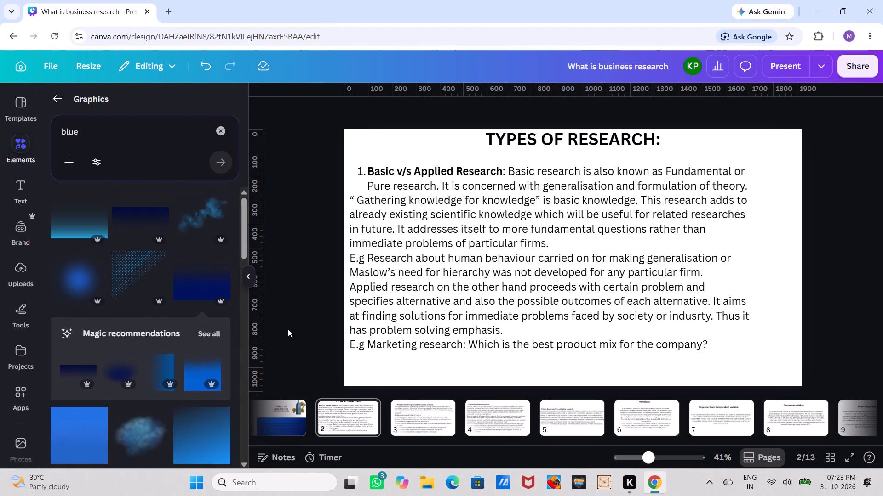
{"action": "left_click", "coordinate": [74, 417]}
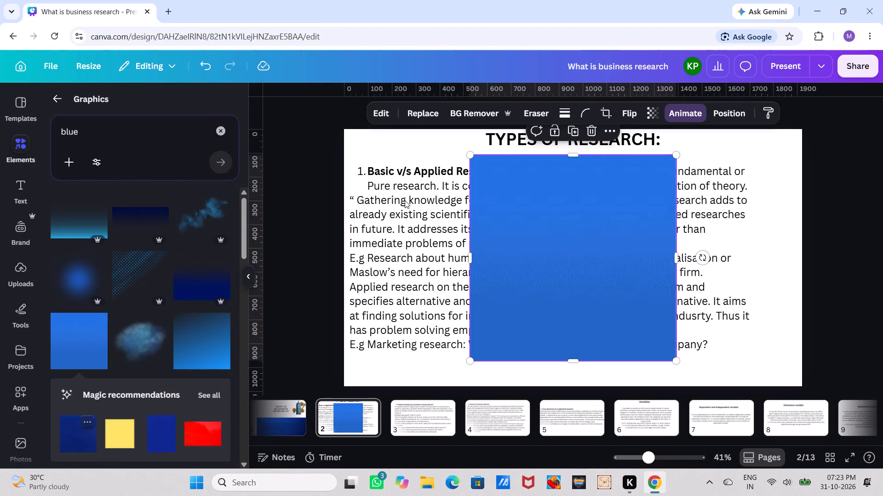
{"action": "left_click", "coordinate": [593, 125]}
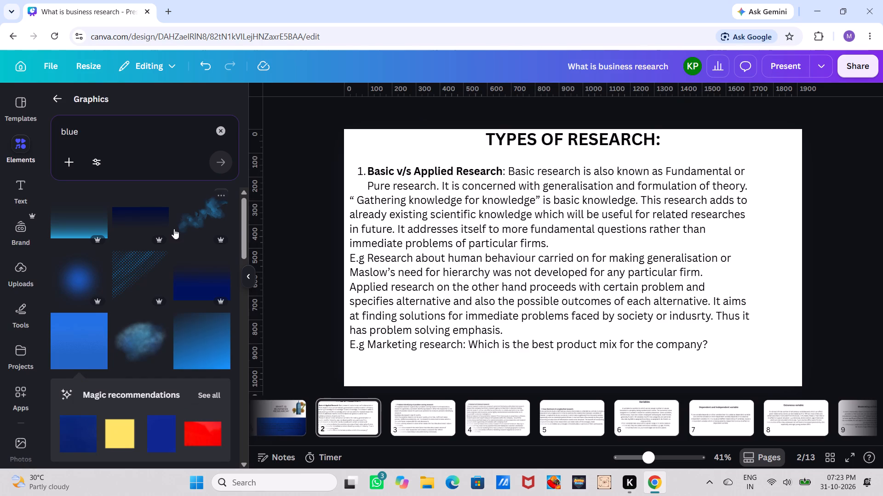
{"action": "left_click", "coordinate": [91, 224]}
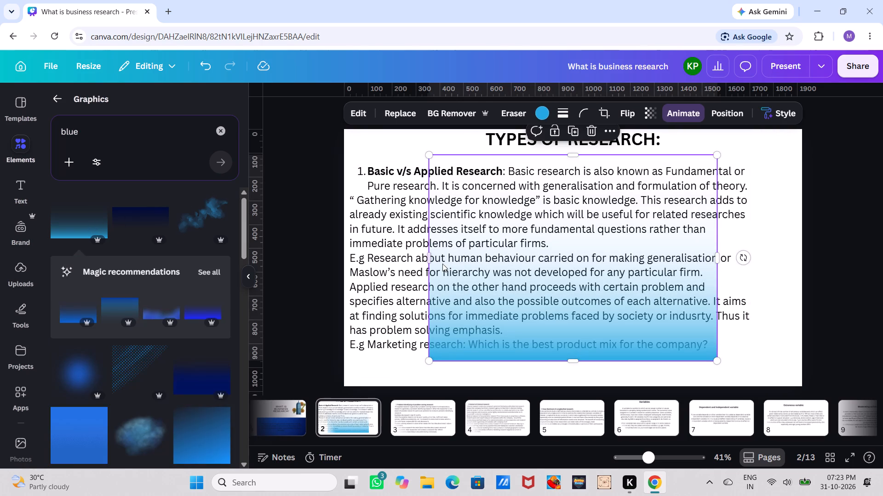
{"action": "left_click_drag", "start_coordinate": [426, 259], "coordinate": [335, 278]}
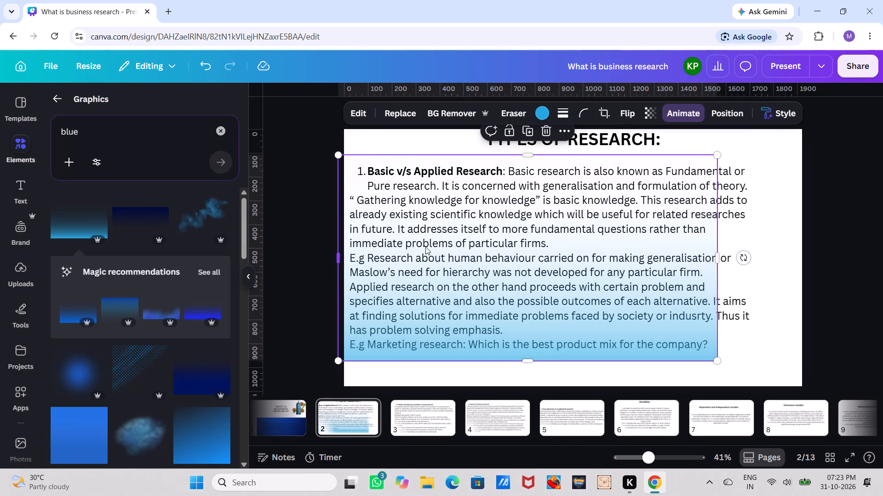
{"action": "left_click_drag", "start_coordinate": [718, 261], "coordinate": [768, 271]}
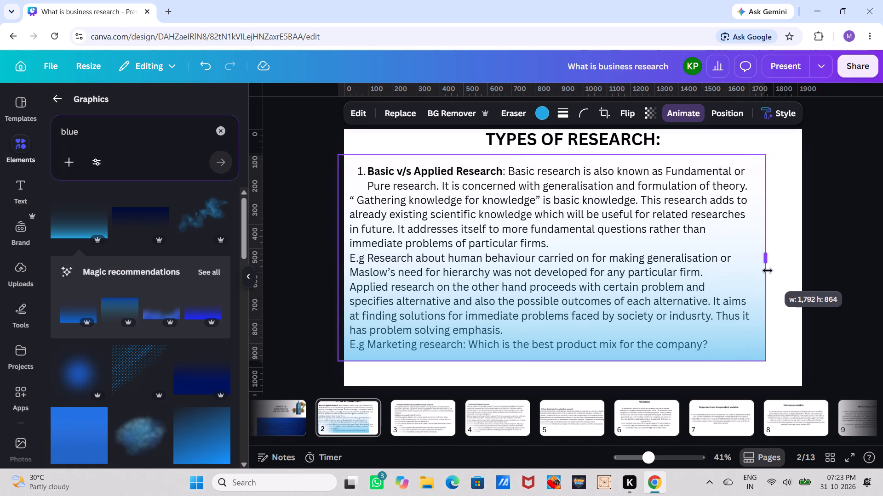
{"action": "left_click_drag", "start_coordinate": [768, 271], "coordinate": [801, 274]}
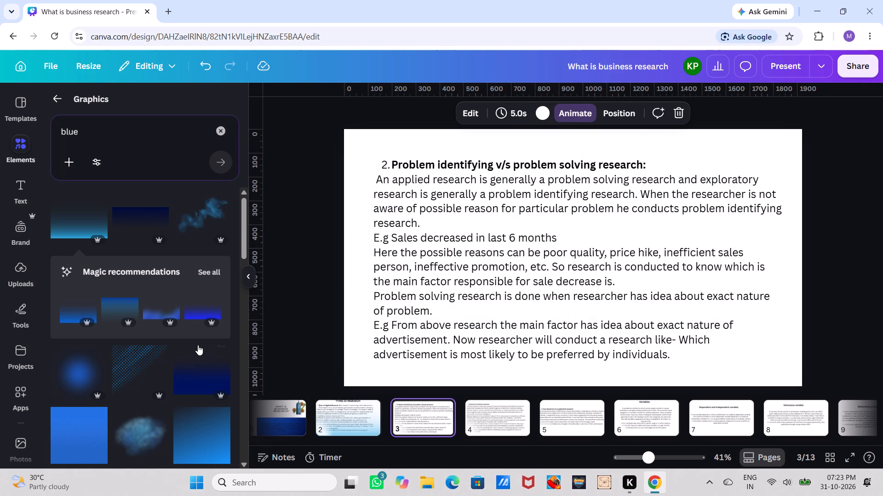
{"action": "left_click", "coordinate": [184, 341]}
{"action": "left_click", "coordinate": [92, 218]}
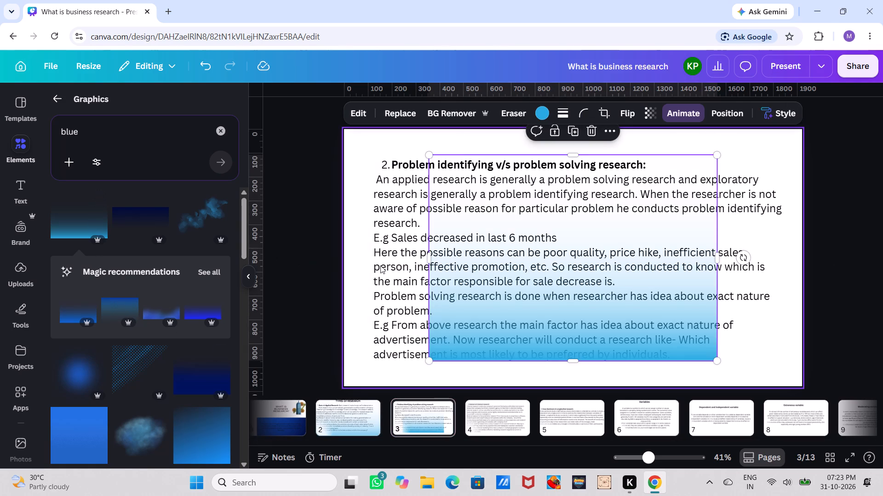
{"action": "left_click_drag", "start_coordinate": [427, 257], "coordinate": [350, 259]}
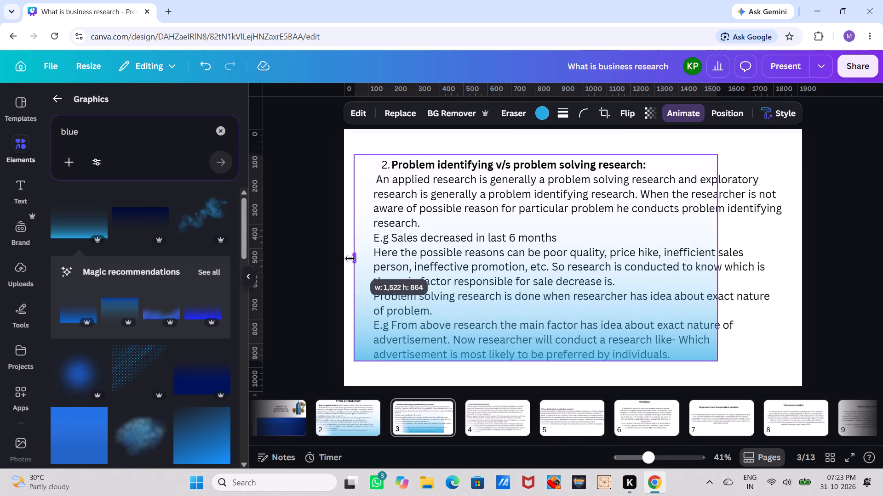
{"action": "left_click_drag", "start_coordinate": [350, 259], "coordinate": [341, 260]}
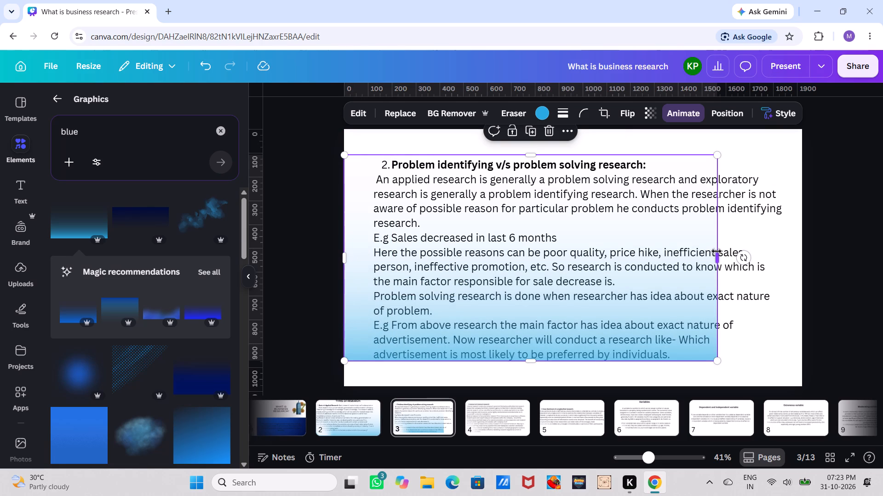
{"action": "left_click_drag", "start_coordinate": [717, 253], "coordinate": [798, 259]}
{"action": "left_click_drag", "start_coordinate": [798, 259], "coordinate": [803, 260]}
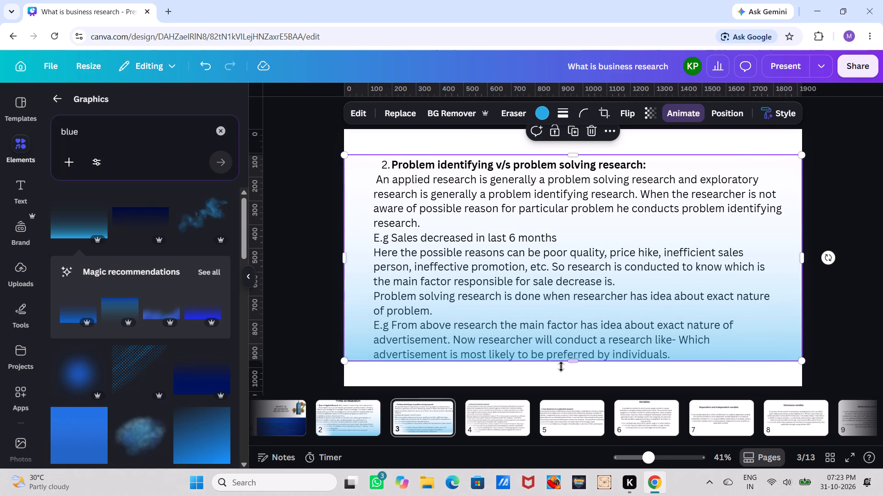
{"action": "left_click_drag", "start_coordinate": [576, 358], "coordinate": [576, 382]}
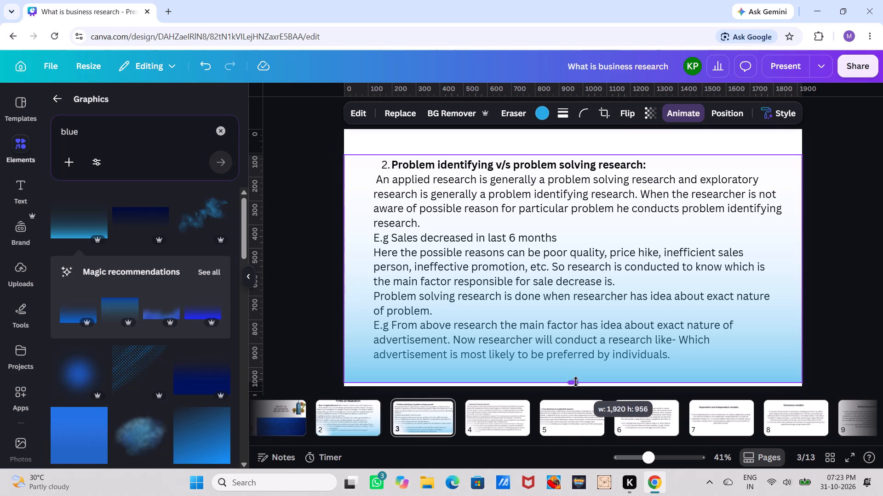
{"action": "left_click_drag", "start_coordinate": [576, 382], "coordinate": [576, 385]}
{"action": "left_click_drag", "start_coordinate": [572, 154], "coordinate": [572, 131]}
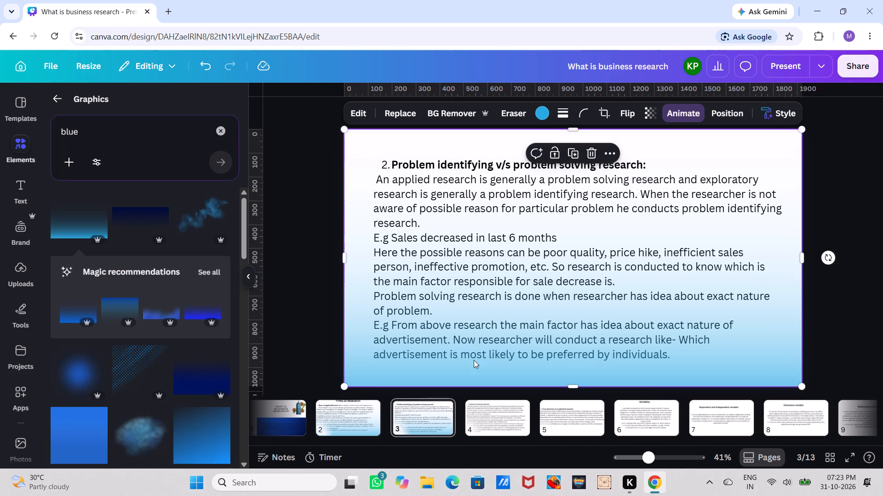
Add the light blue fading gradient graphic to the Internal v/s External research slide and stretch it to cover the whole slide.
{"action": "left_click", "coordinate": [483, 421]}
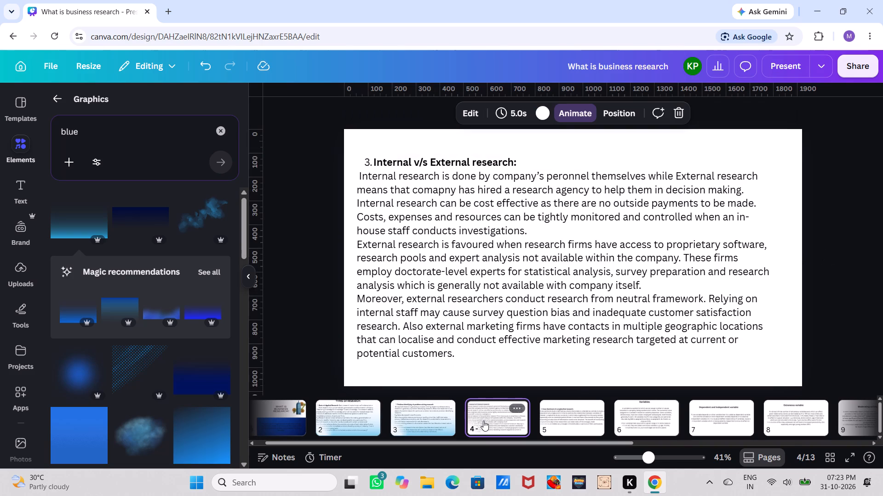
{"action": "left_click", "coordinate": [65, 219]}
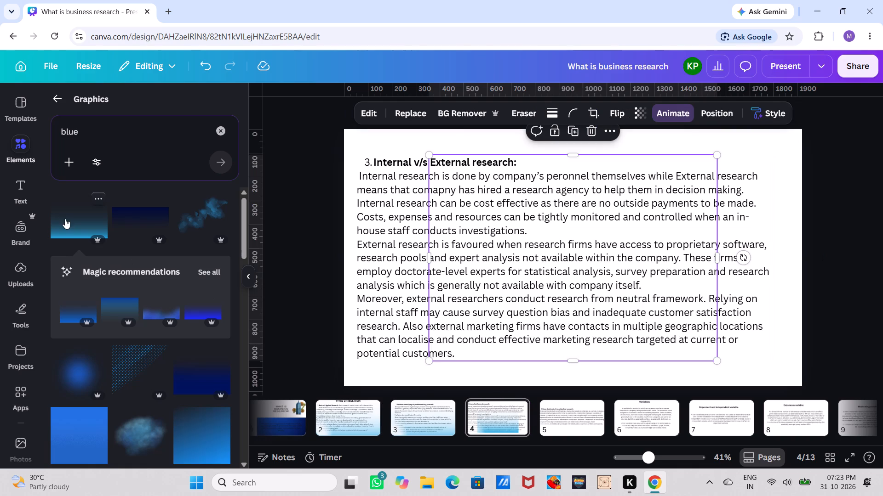
{"action": "left_click_drag", "start_coordinate": [429, 254], "coordinate": [401, 253]}
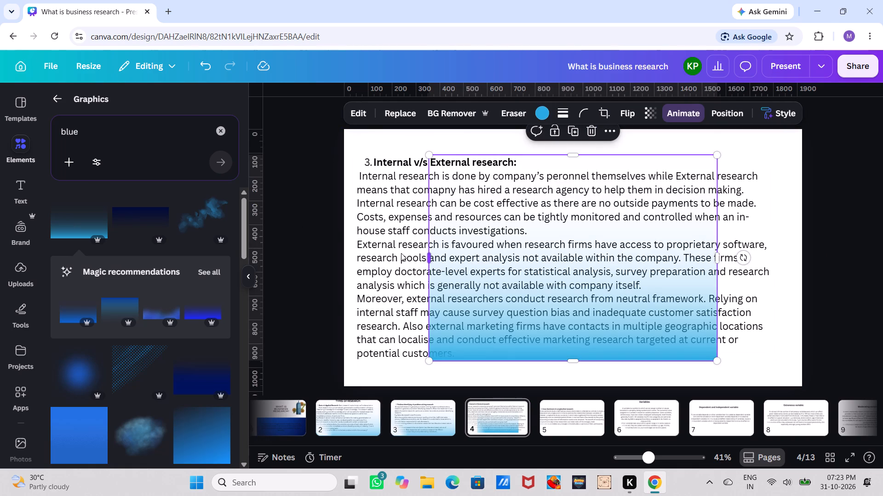
{"action": "left_click_drag", "start_coordinate": [401, 253], "coordinate": [341, 255]}
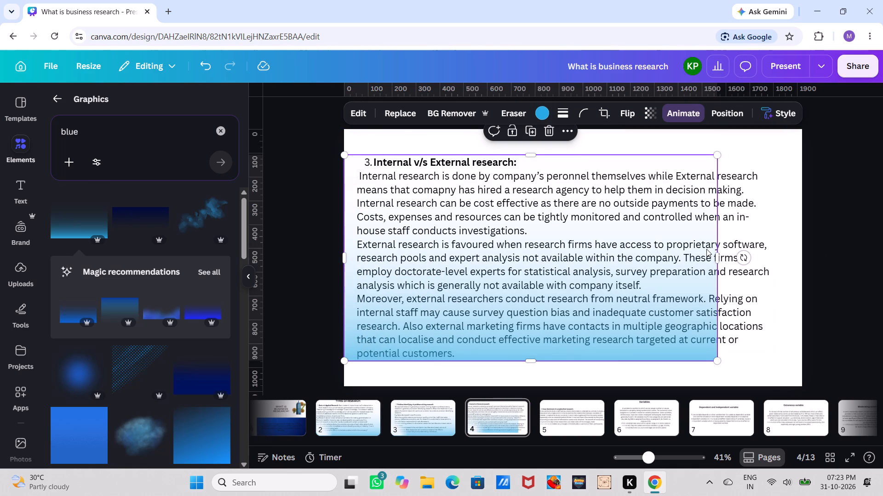
{"action": "left_click_drag", "start_coordinate": [719, 259], "coordinate": [790, 256]}
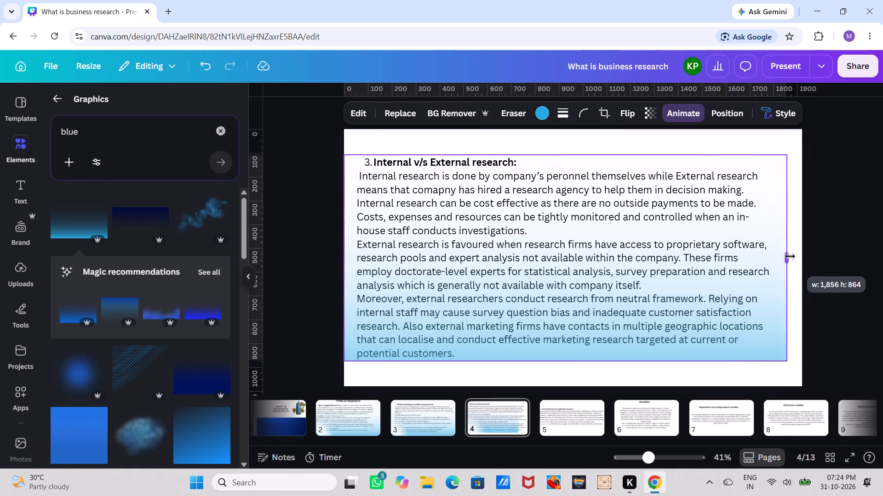
{"action": "left_click_drag", "start_coordinate": [790, 256], "coordinate": [803, 257]}
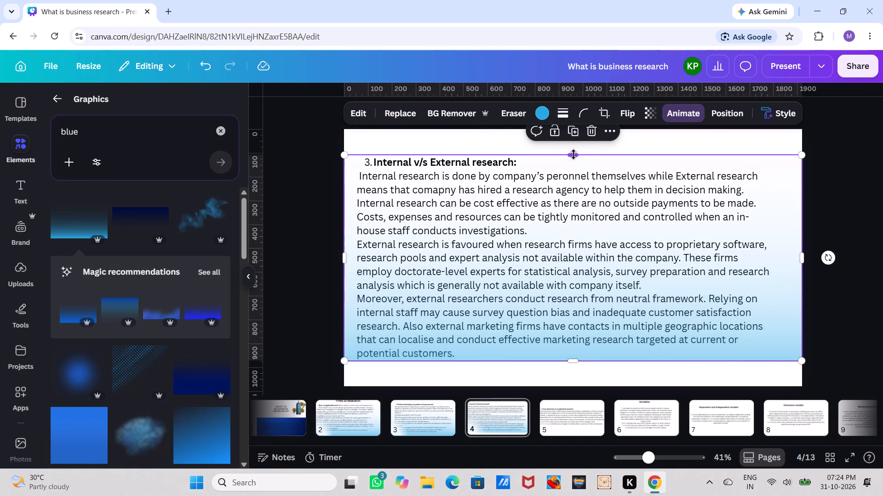
{"action": "left_click_drag", "start_coordinate": [573, 154], "coordinate": [577, 133]}
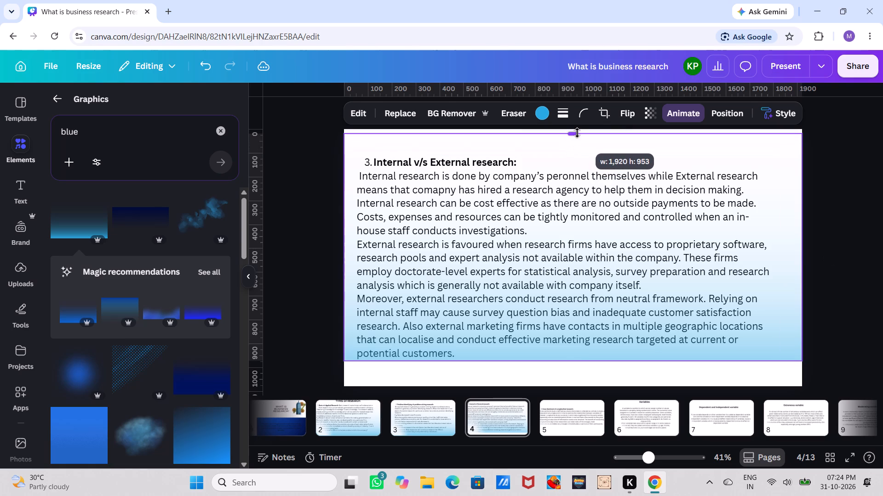
{"action": "left_click_drag", "start_coordinate": [577, 133], "coordinate": [576, 102]}
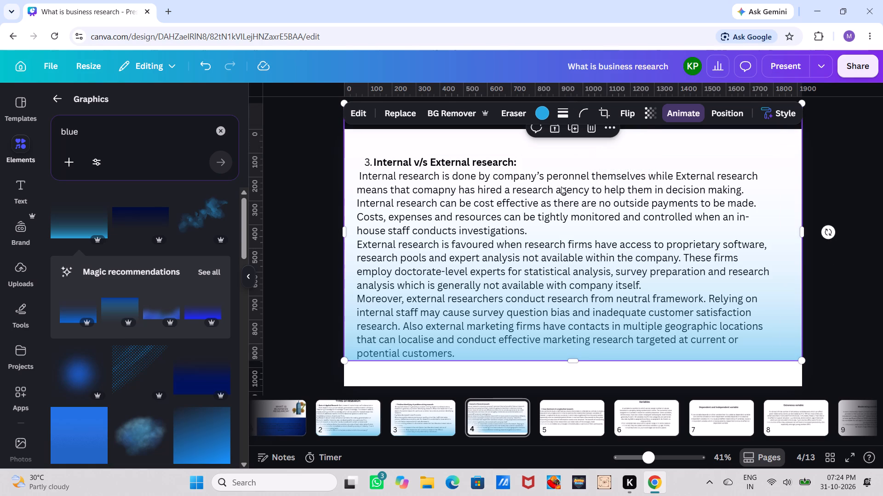
{"action": "left_click_drag", "start_coordinate": [573, 363], "coordinate": [574, 388]}
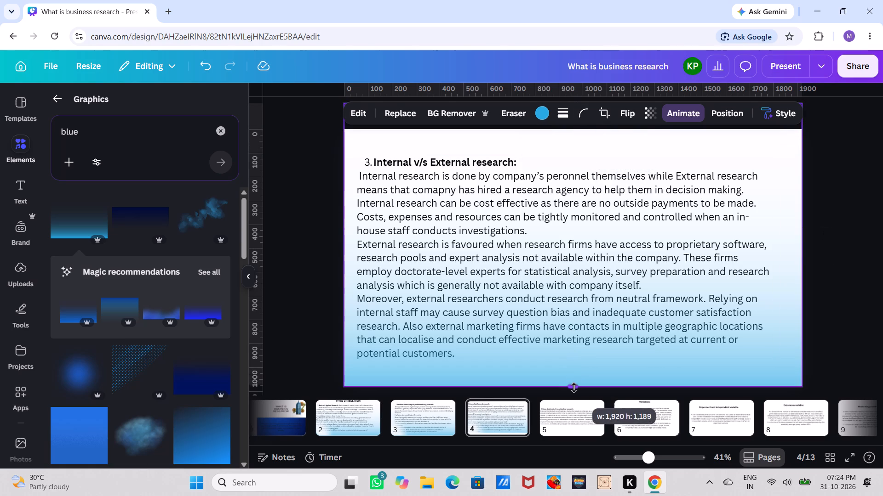
{"action": "left_click_drag", "start_coordinate": [574, 388], "coordinate": [574, 387]}
Add the light blue fading gradient graphic to the Cross Sectional v/s Longitudinal research slide and stretch it to cover the whole slide.
{"action": "left_click", "coordinate": [571, 412]}
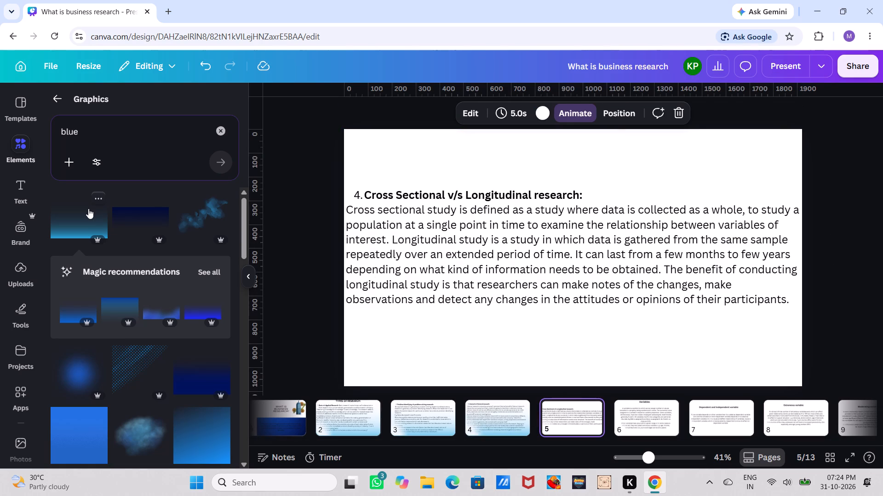
{"action": "left_click", "coordinate": [88, 209]}
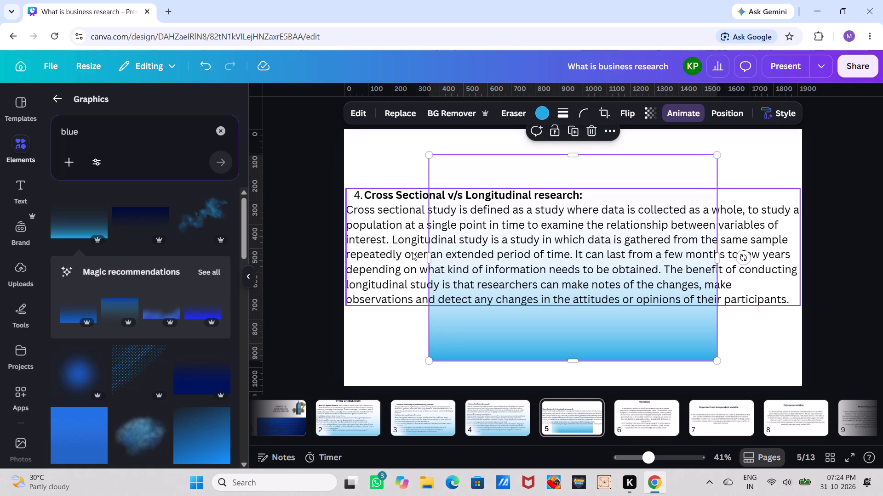
{"action": "left_click_drag", "start_coordinate": [432, 259], "coordinate": [344, 256]}
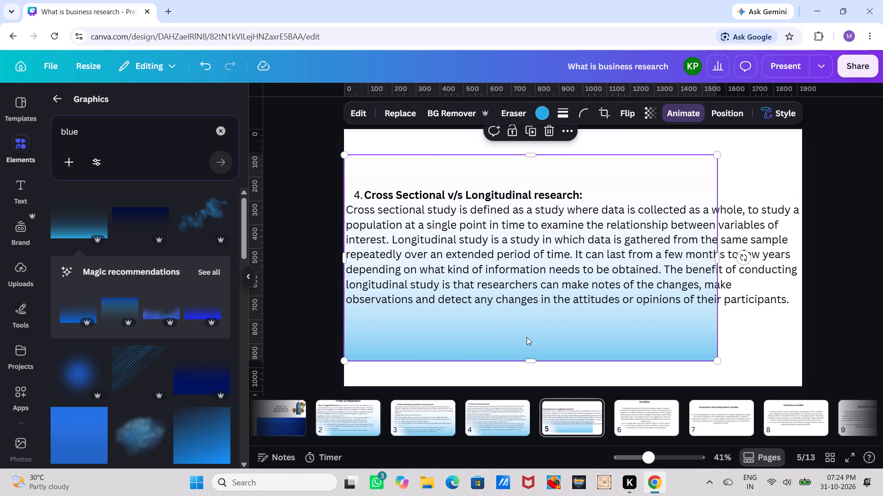
{"action": "left_click_drag", "start_coordinate": [531, 361], "coordinate": [542, 390]}
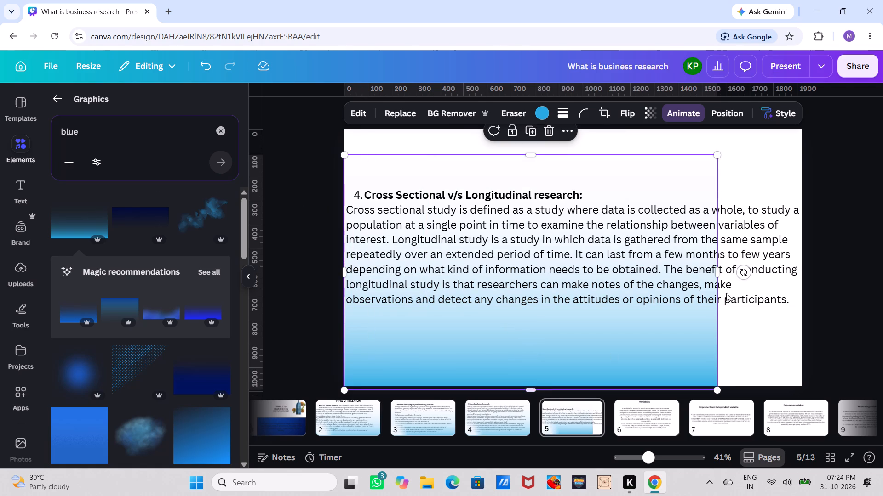
{"action": "left_click_drag", "start_coordinate": [718, 273], "coordinate": [797, 275]}
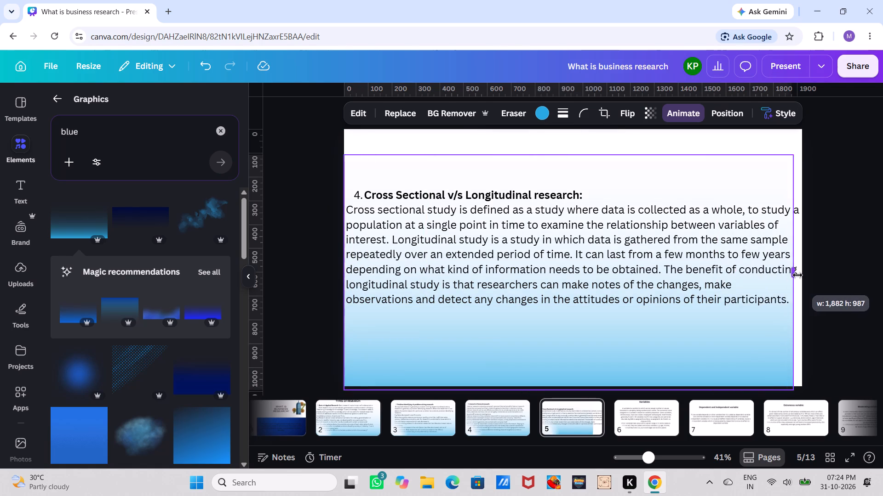
{"action": "left_click_drag", "start_coordinate": [797, 275], "coordinate": [803, 274]}
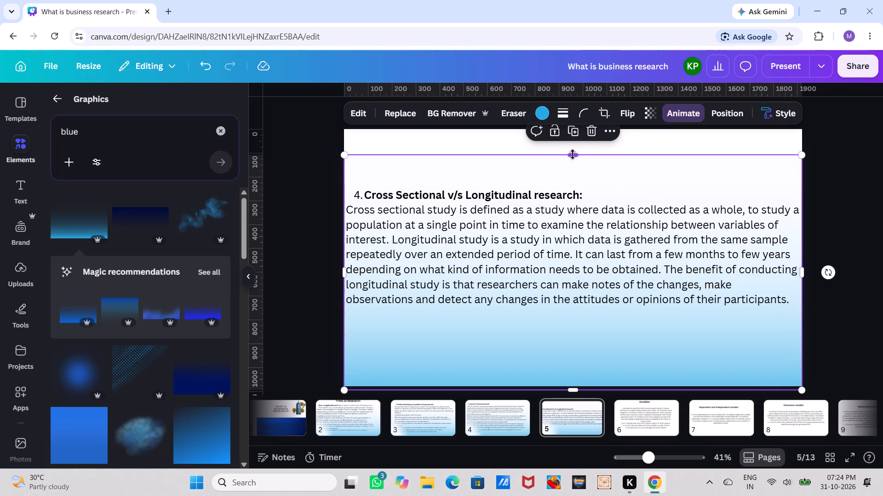
{"action": "left_click_drag", "start_coordinate": [573, 154], "coordinate": [587, 152]}
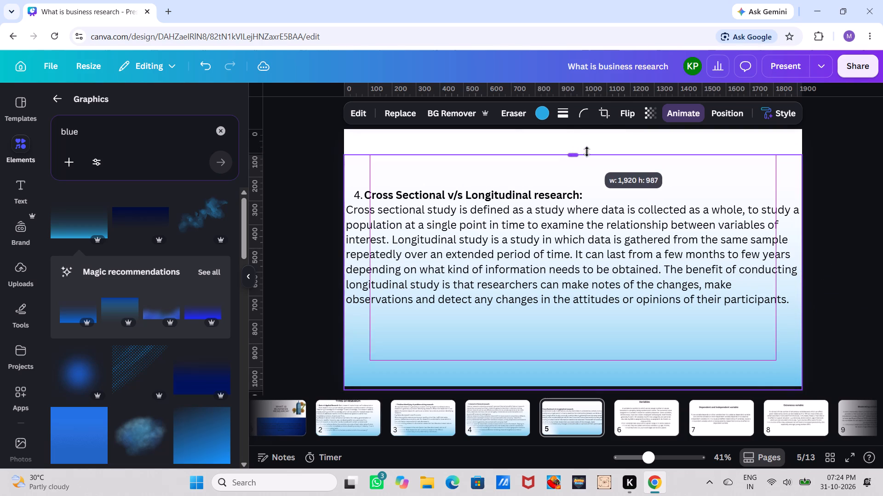
{"action": "left_click_drag", "start_coordinate": [572, 155], "coordinate": [572, 94]}
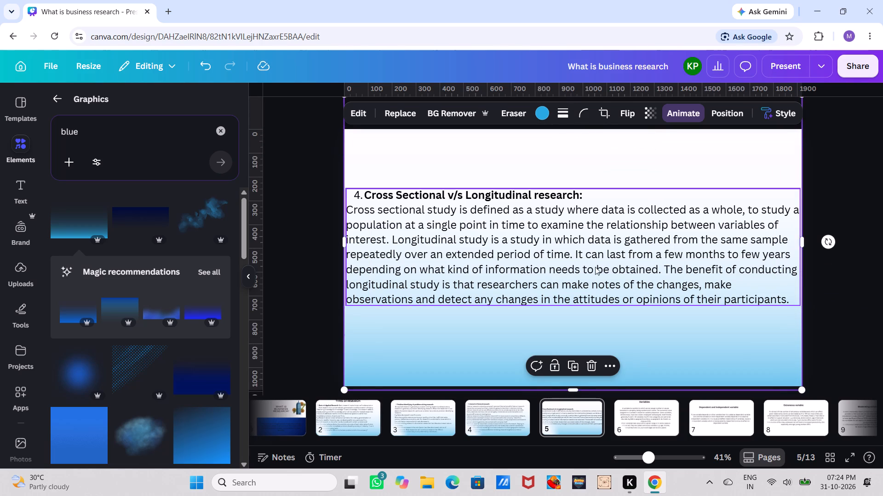
Add the light blue fading gradient graphic to the Variables slide and stretch it to cover the whole slide.
{"action": "left_click", "coordinate": [667, 426]}
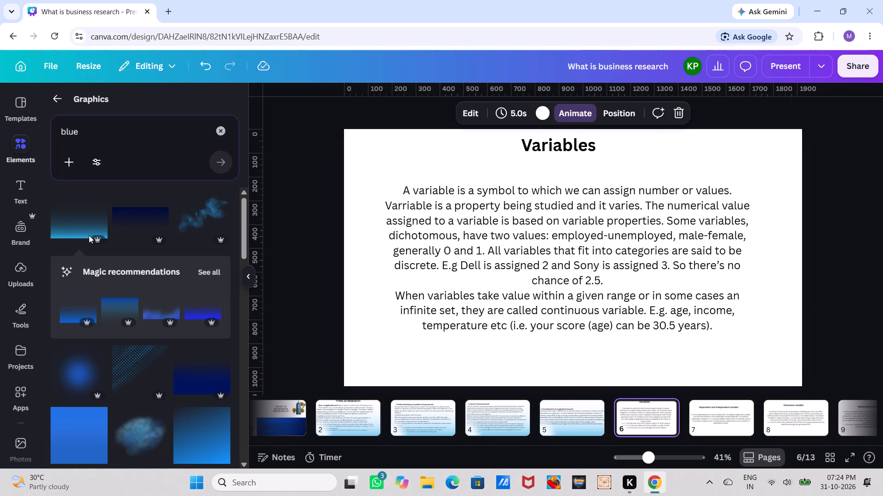
{"action": "left_click", "coordinate": [59, 220]}
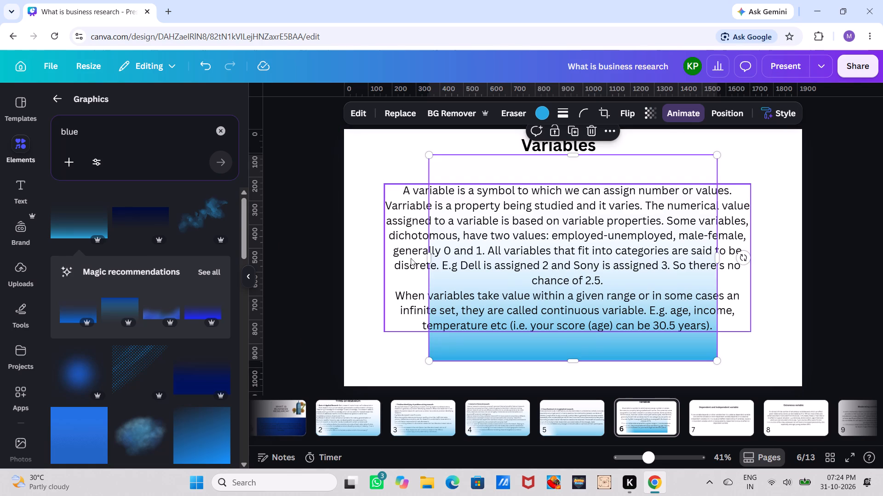
{"action": "left_click_drag", "start_coordinate": [431, 257], "coordinate": [348, 256]}
{"action": "left_click", "coordinate": [722, 257]}
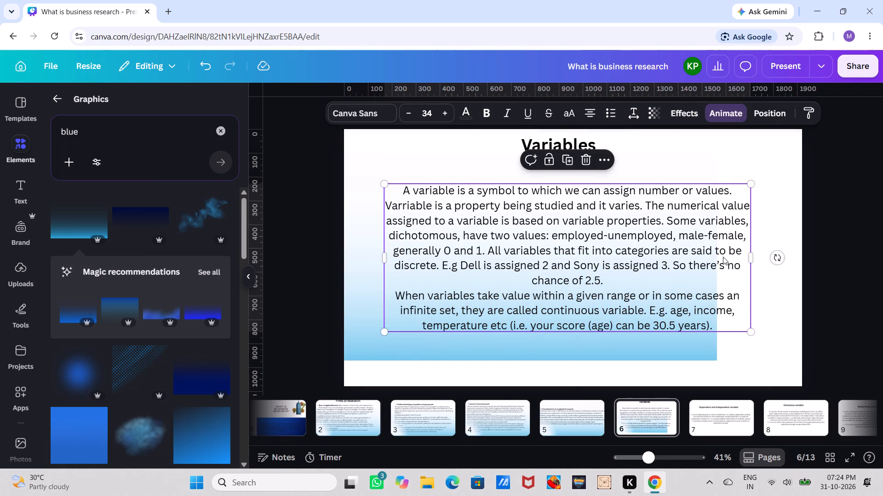
{"action": "left_click", "coordinate": [702, 291]}
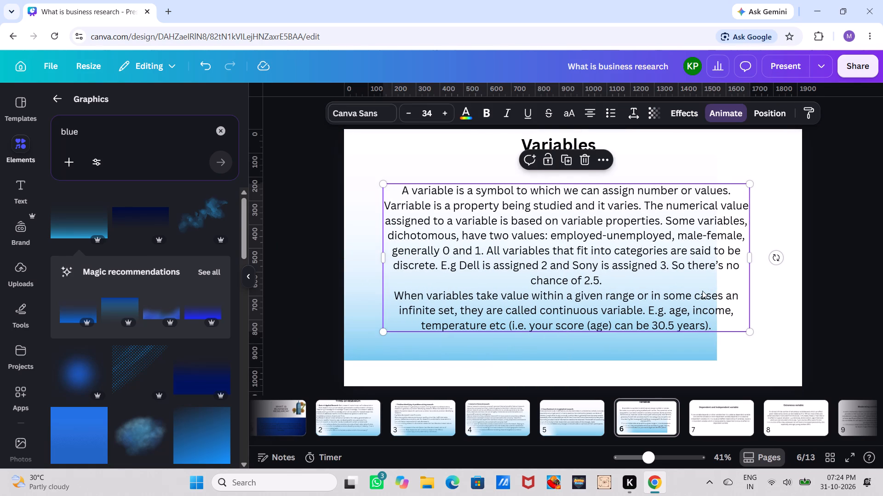
{"action": "left_click", "coordinate": [692, 284]}
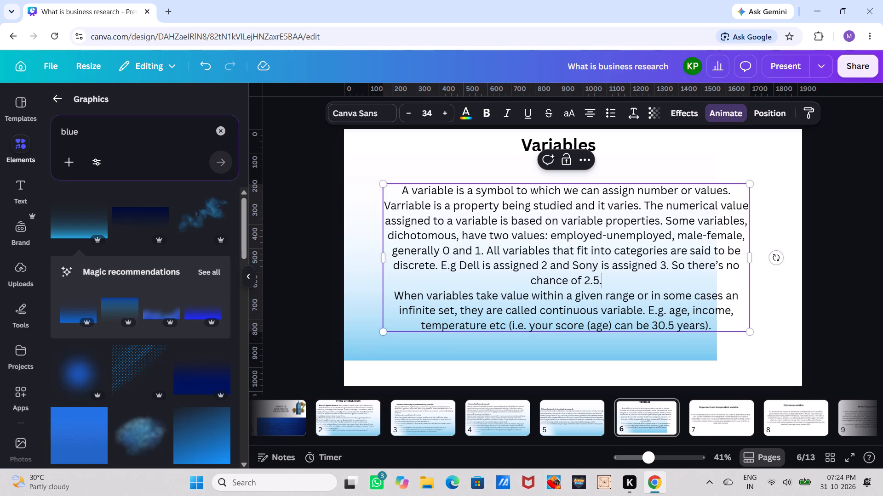
{"action": "left_click", "coordinate": [628, 347]}
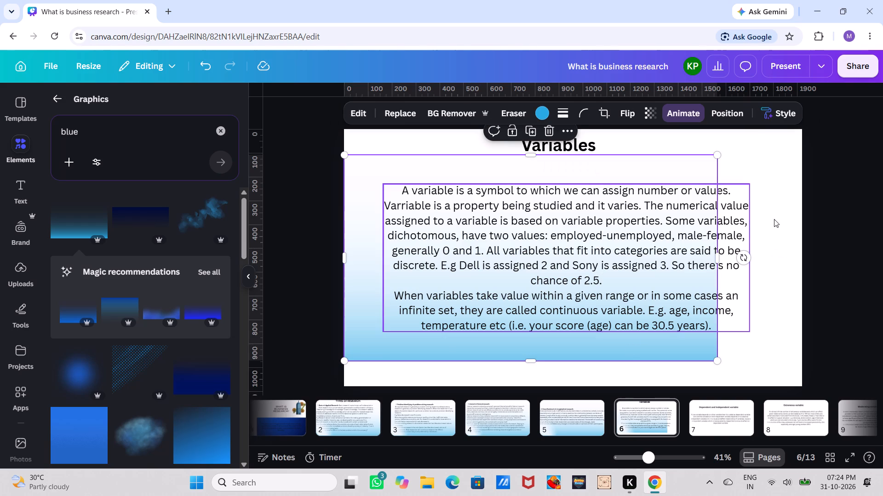
{"action": "left_click_drag", "start_coordinate": [716, 259], "coordinate": [787, 258]}
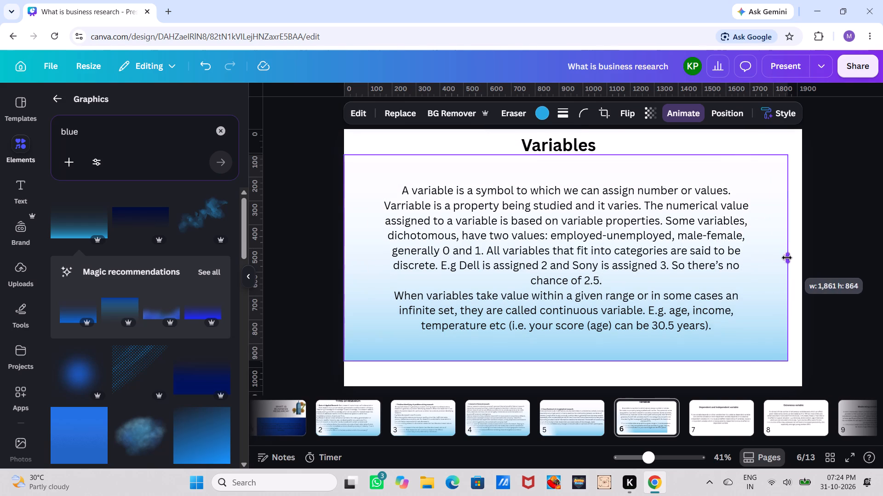
{"action": "left_click_drag", "start_coordinate": [787, 258], "coordinate": [800, 259]}
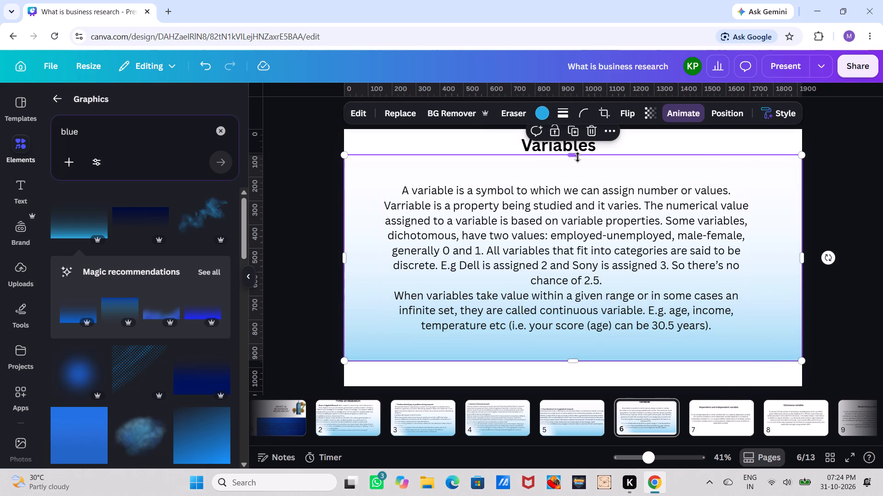
{"action": "left_click_drag", "start_coordinate": [578, 157], "coordinate": [572, 132]}
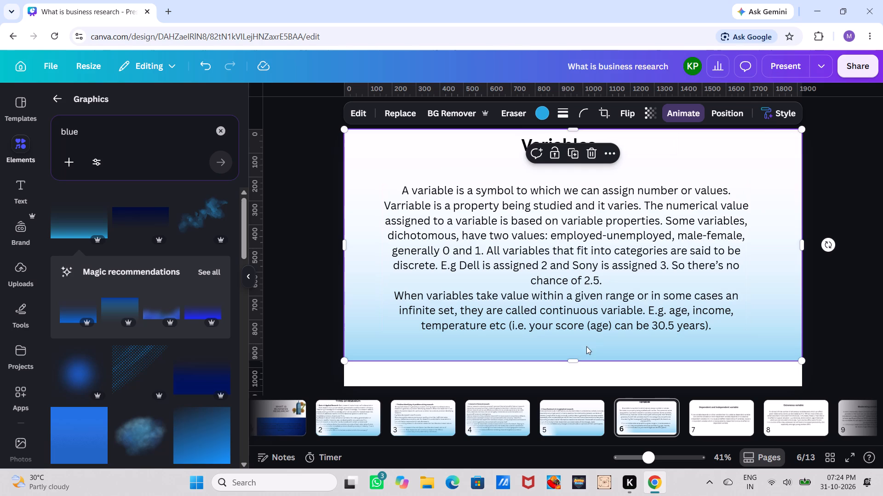
{"action": "left_click_drag", "start_coordinate": [573, 357], "coordinate": [573, 382]}
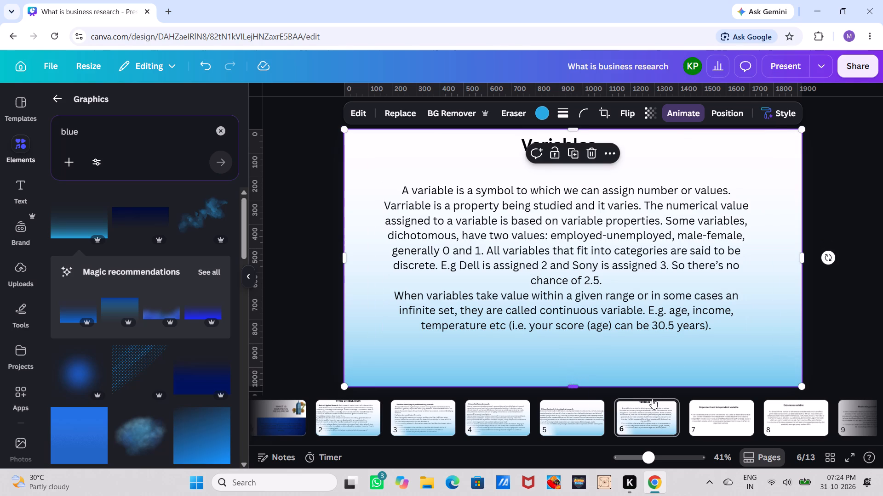
Add the light blue fading gradient graphic to the Dependent and Independent variable slide and stretch it to cover the whole slide.
{"action": "left_click", "coordinate": [708, 416]}
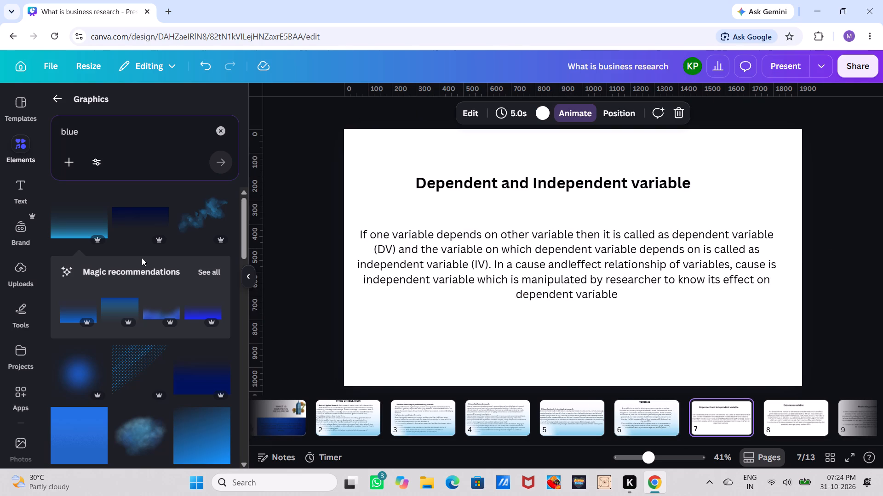
{"action": "left_click", "coordinate": [81, 221]}
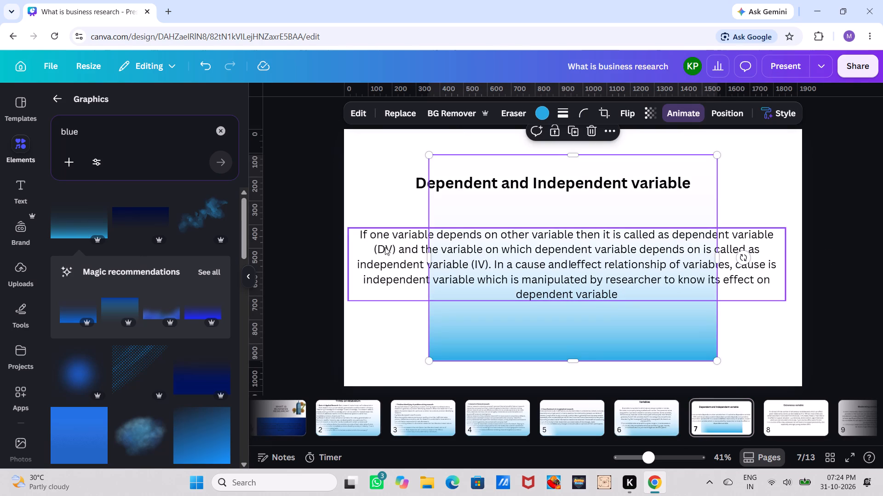
{"action": "left_click_drag", "start_coordinate": [428, 255], "coordinate": [343, 252]}
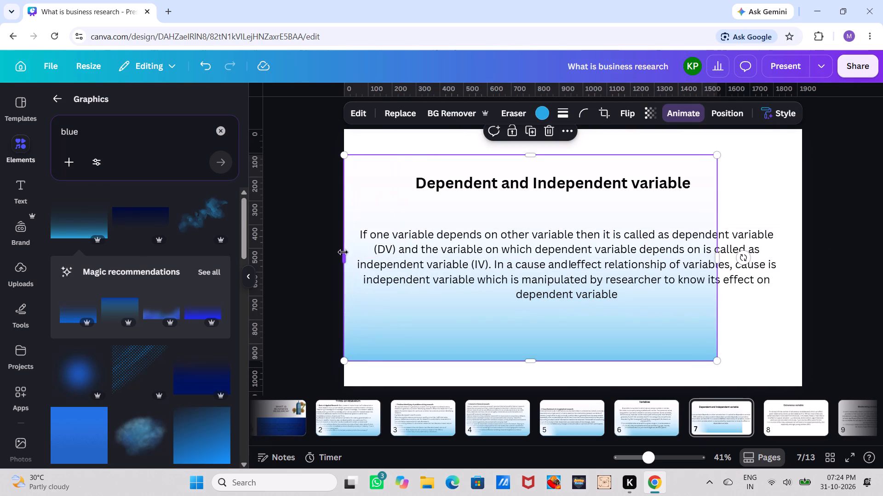
{"action": "left_click_drag", "start_coordinate": [719, 255], "coordinate": [768, 267]}
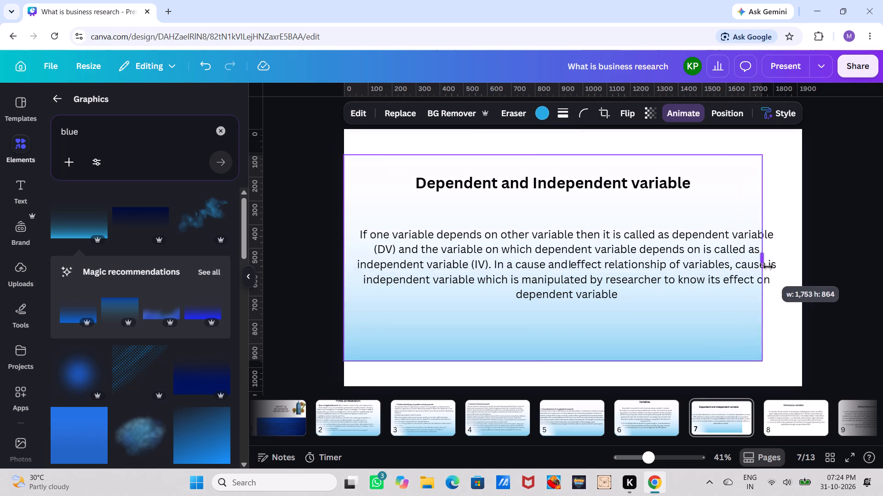
{"action": "left_click_drag", "start_coordinate": [768, 267], "coordinate": [804, 268]}
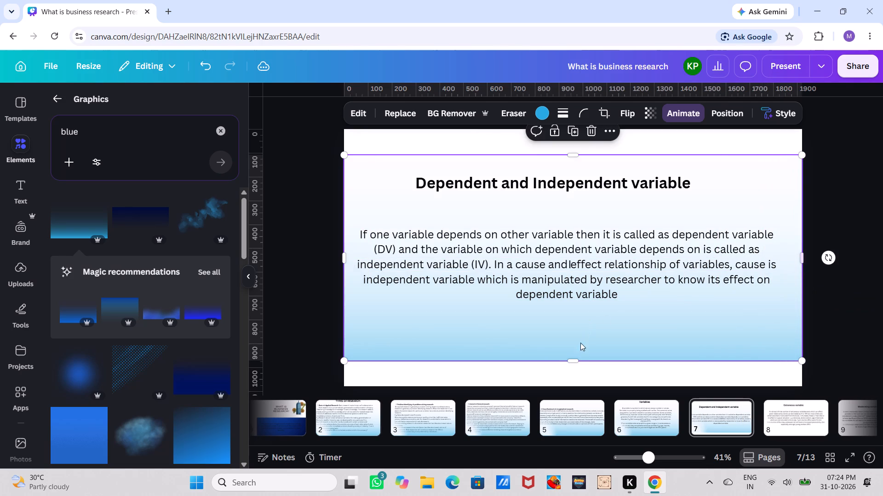
{"action": "left_click_drag", "start_coordinate": [571, 360], "coordinate": [570, 386]}
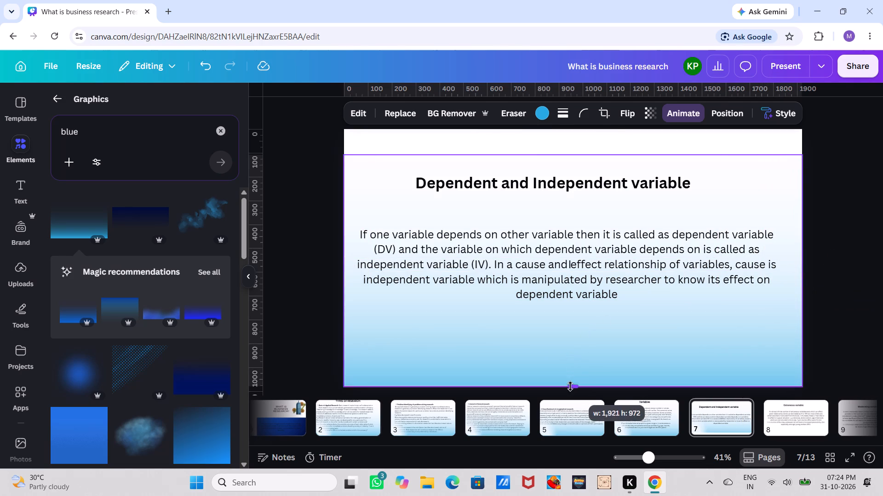
{"action": "left_click_drag", "start_coordinate": [570, 386], "coordinate": [570, 387]}
{"action": "left_click_drag", "start_coordinate": [572, 153], "coordinate": [572, 104]}
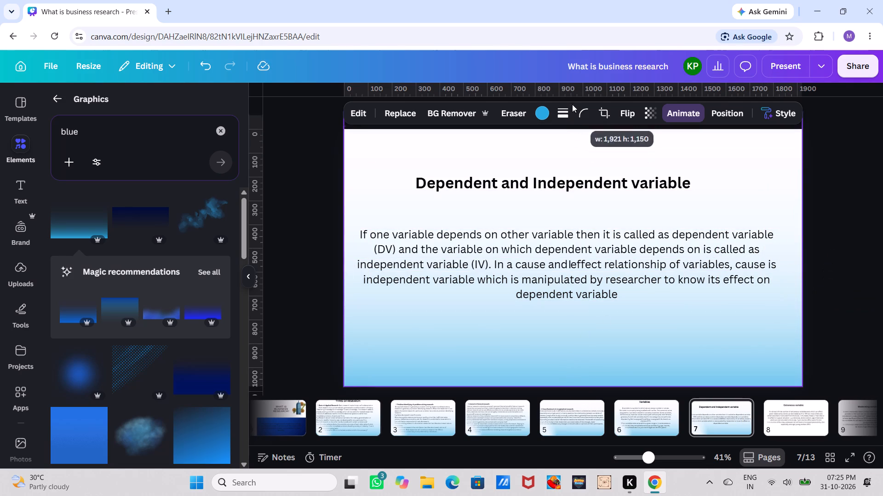
{"action": "left_click_drag", "start_coordinate": [572, 104], "coordinate": [572, 90]}
Add the light blue fading gradient graphic to the Extraneous variable slide and stretch it to cover the whole slide.
{"action": "left_click", "coordinate": [777, 423]}
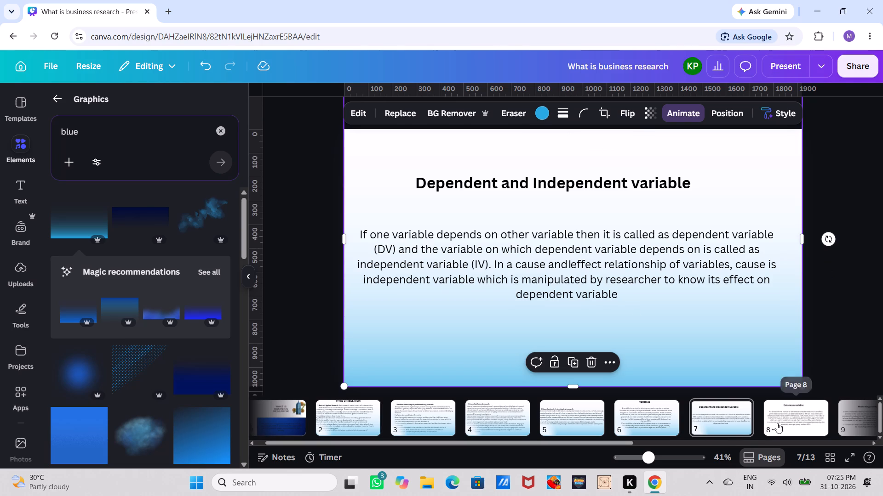
{"action": "left_click", "coordinate": [69, 217]}
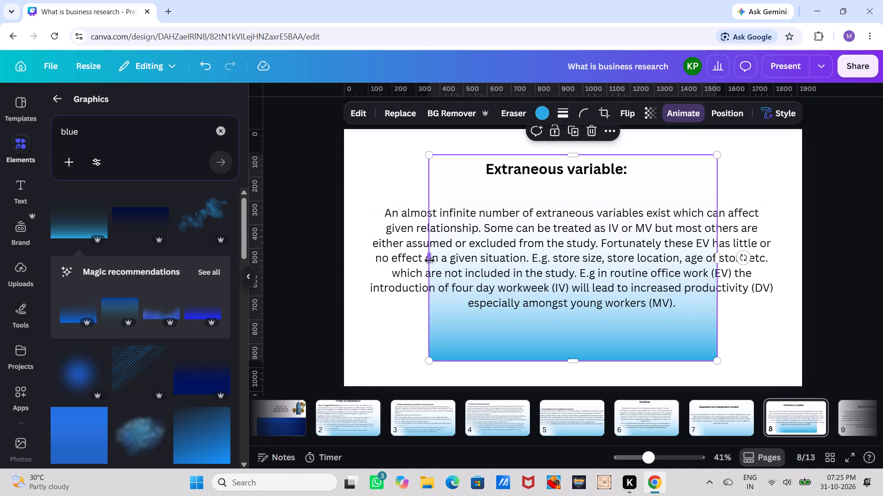
{"action": "left_click_drag", "start_coordinate": [430, 260], "coordinate": [346, 265]}
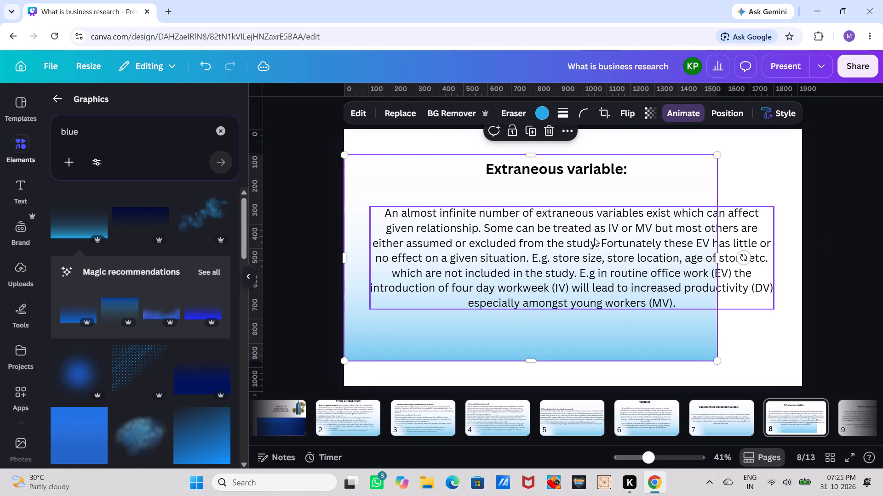
{"action": "left_click_drag", "start_coordinate": [715, 261], "coordinate": [750, 269]}
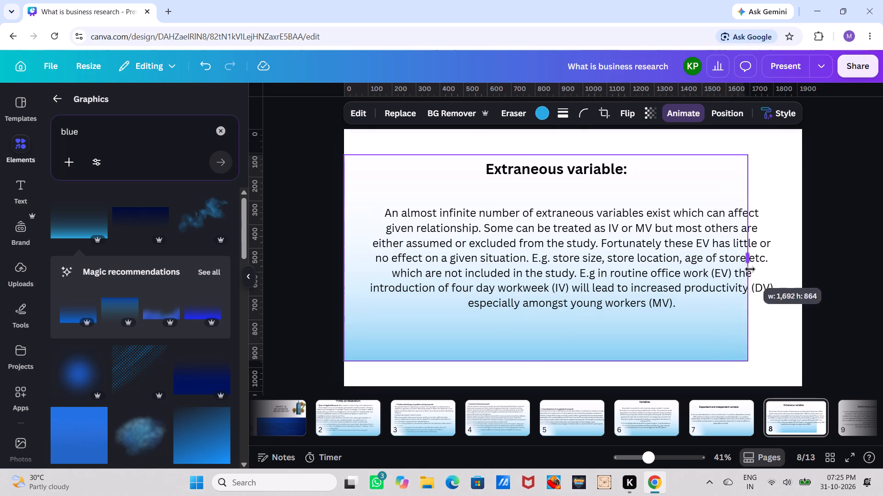
{"action": "left_click_drag", "start_coordinate": [750, 269], "coordinate": [803, 273]}
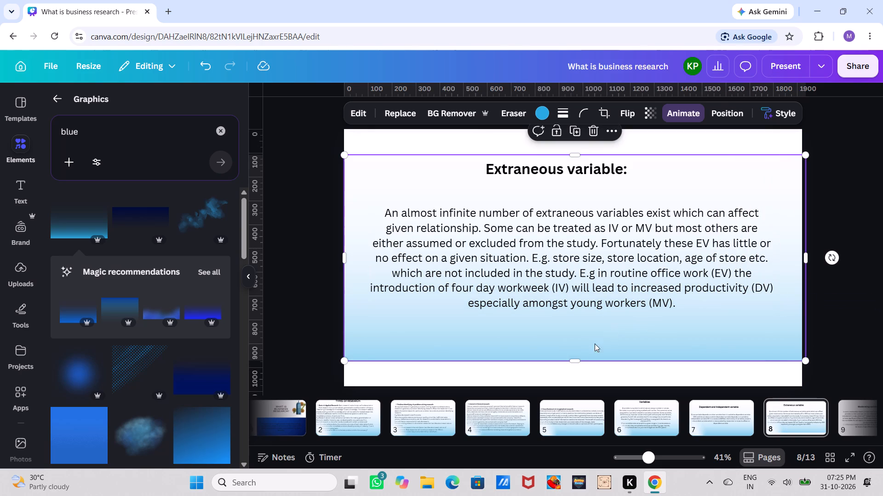
{"action": "left_click_drag", "start_coordinate": [572, 357], "coordinate": [575, 383]}
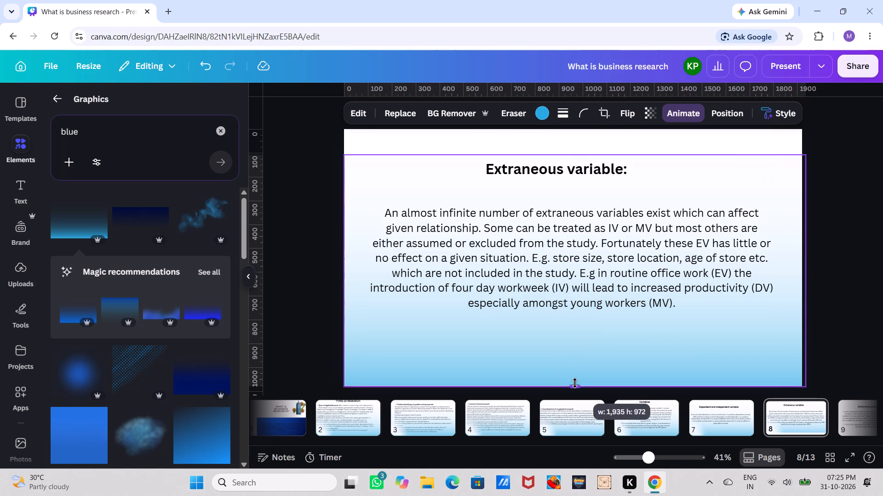
{"action": "left_click_drag", "start_coordinate": [575, 383], "coordinate": [575, 383]}
{"action": "left_click_drag", "start_coordinate": [577, 155], "coordinate": [576, 136]}
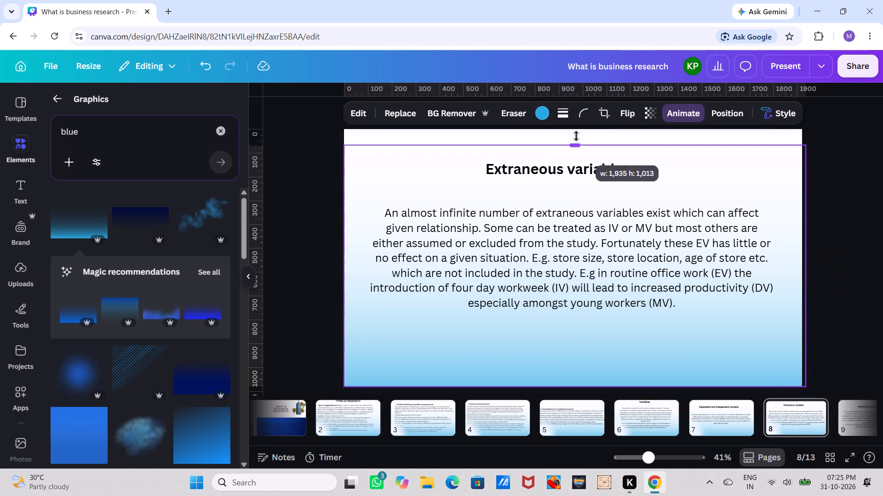
{"action": "left_click_drag", "start_coordinate": [576, 136], "coordinate": [576, 130]}
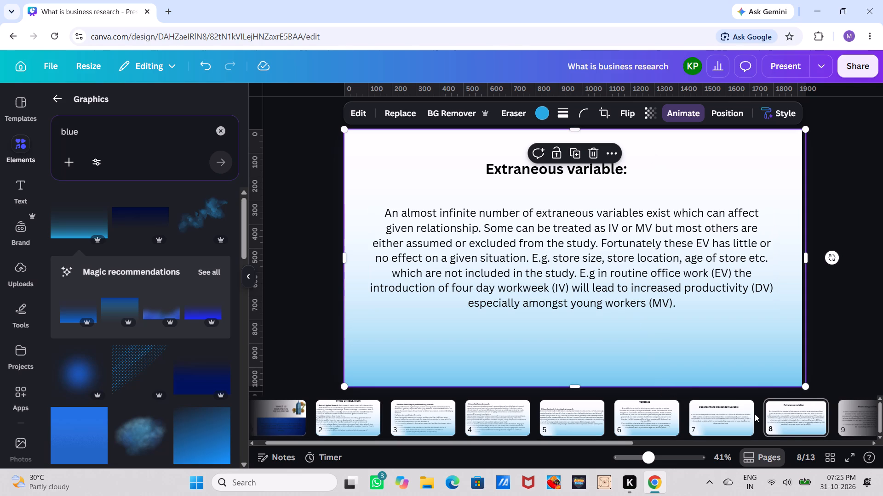
Add the light blue fading gradient graphic to the Moderating variables slide and stretch it to cover the whole slide.
{"action": "key", "text": "Right"}
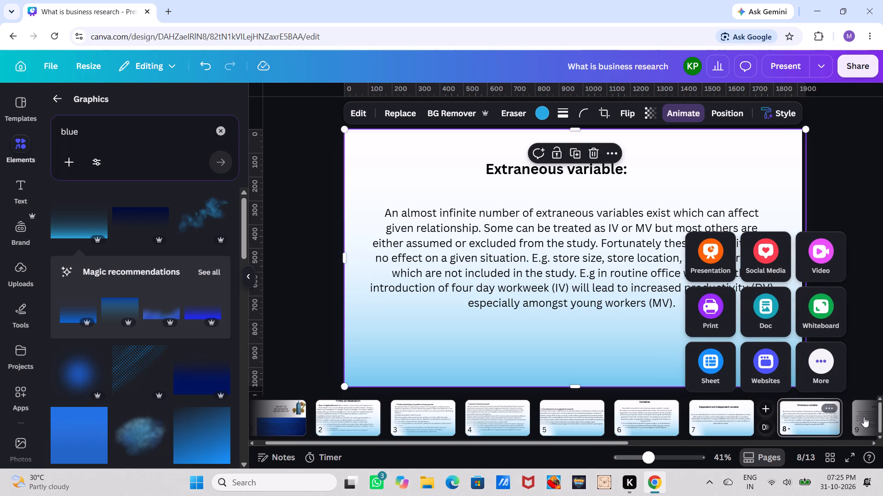
{"action": "left_click", "coordinate": [872, 416]}
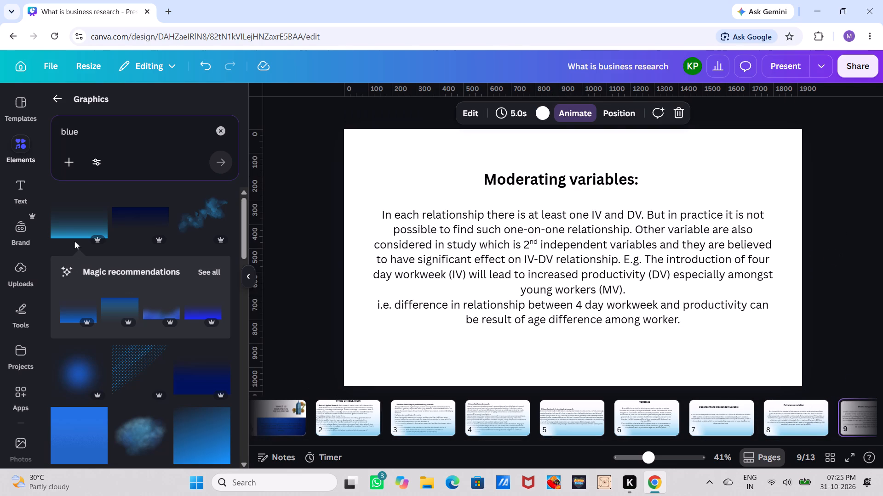
{"action": "left_click", "coordinate": [75, 225]}
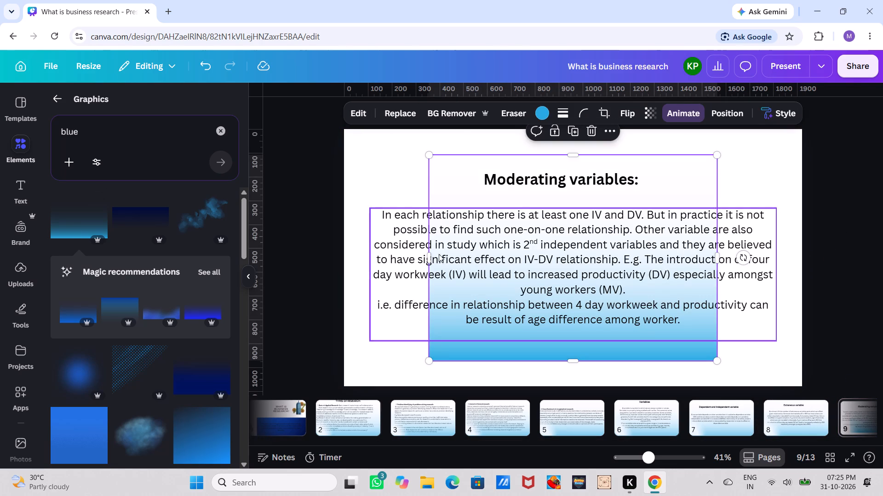
{"action": "left_click_drag", "start_coordinate": [430, 256], "coordinate": [347, 259]}
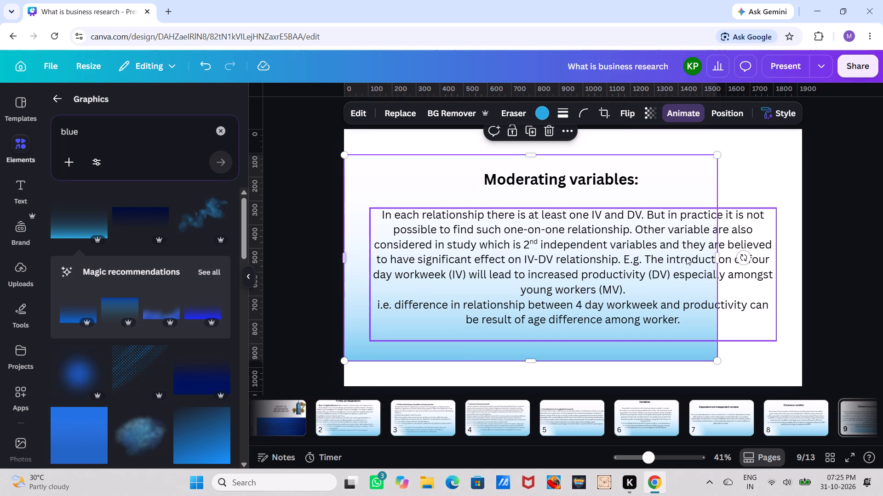
{"action": "left_click_drag", "start_coordinate": [719, 256], "coordinate": [807, 258]}
{"action": "left_click_drag", "start_coordinate": [574, 358], "coordinate": [574, 372]}
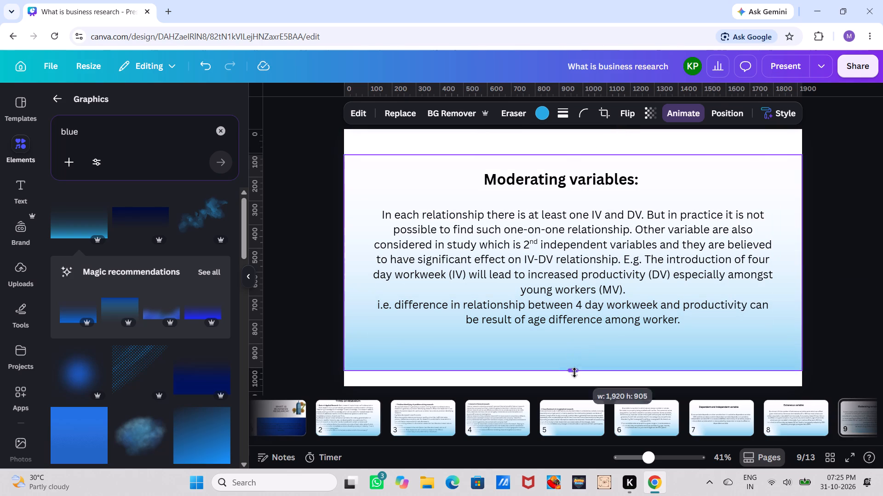
{"action": "left_click_drag", "start_coordinate": [574, 372], "coordinate": [574, 385]}
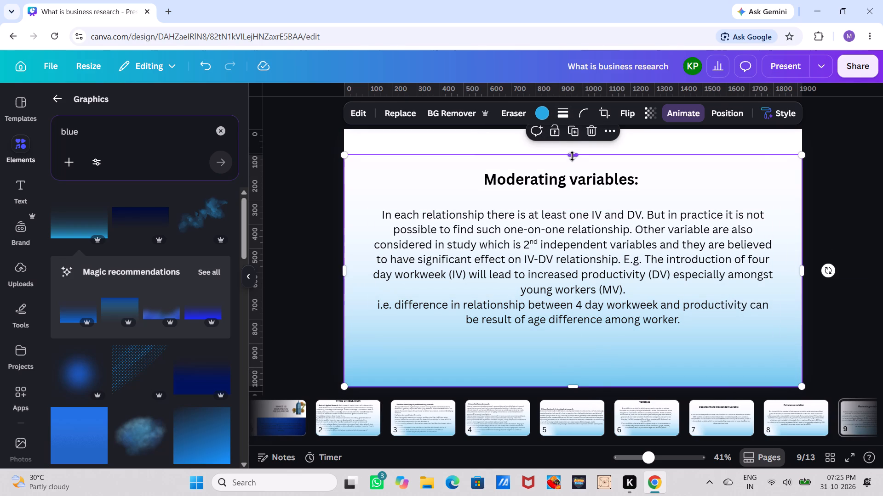
{"action": "left_click_drag", "start_coordinate": [572, 156], "coordinate": [575, 124]}
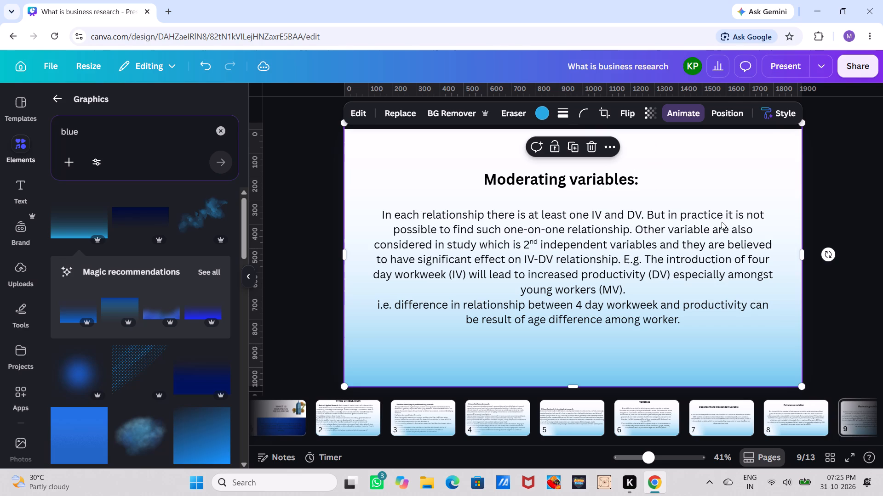
{"action": "left_click", "coordinate": [811, 269]}
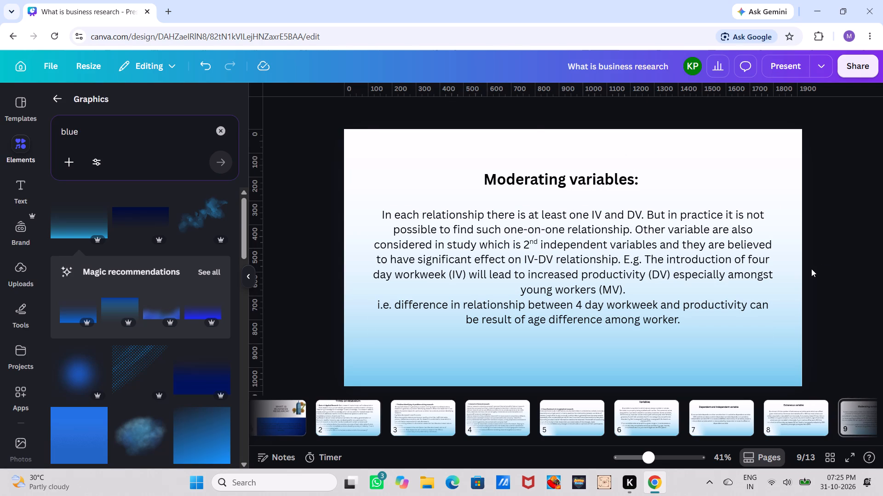
Add the light blue fading gradient graphic to the Intervening variable slide and stretch it to cover the whole slide.
{"action": "key", "text": "Right"}
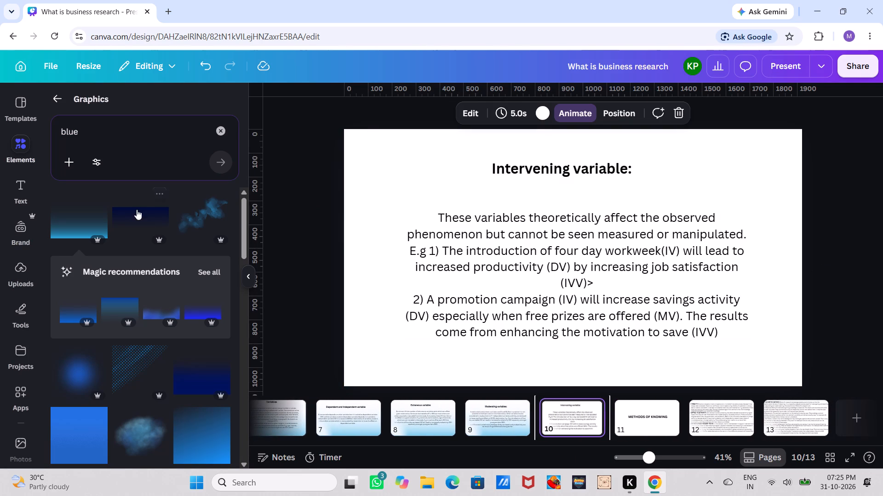
{"action": "left_click", "coordinate": [92, 220]}
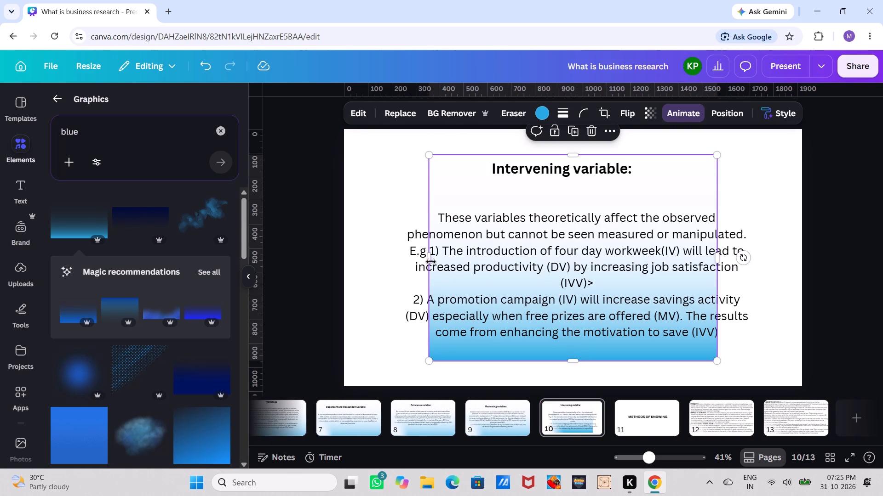
{"action": "left_click_drag", "start_coordinate": [429, 259], "coordinate": [346, 272]}
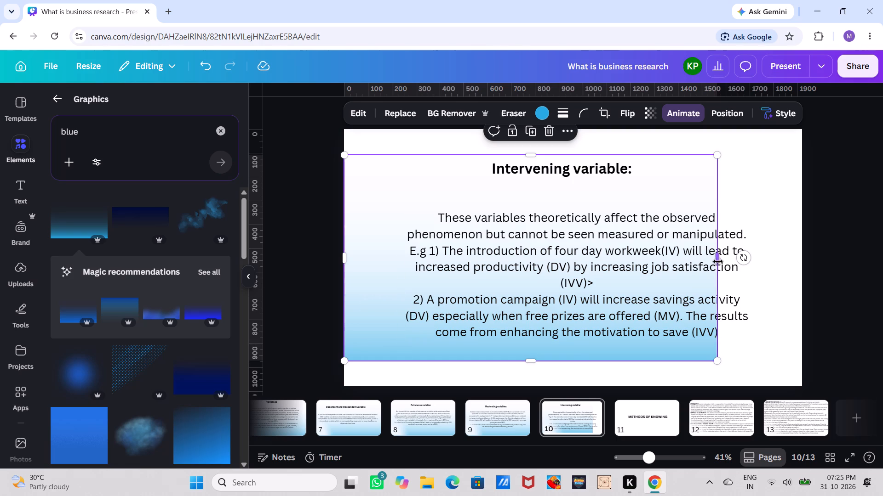
{"action": "left_click_drag", "start_coordinate": [717, 261], "coordinate": [837, 265]}
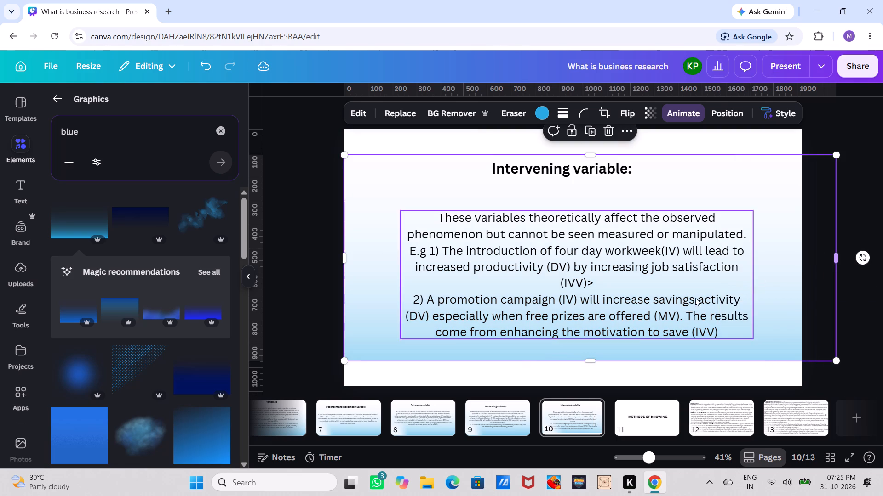
{"action": "left_click_drag", "start_coordinate": [591, 360], "coordinate": [589, 385]}
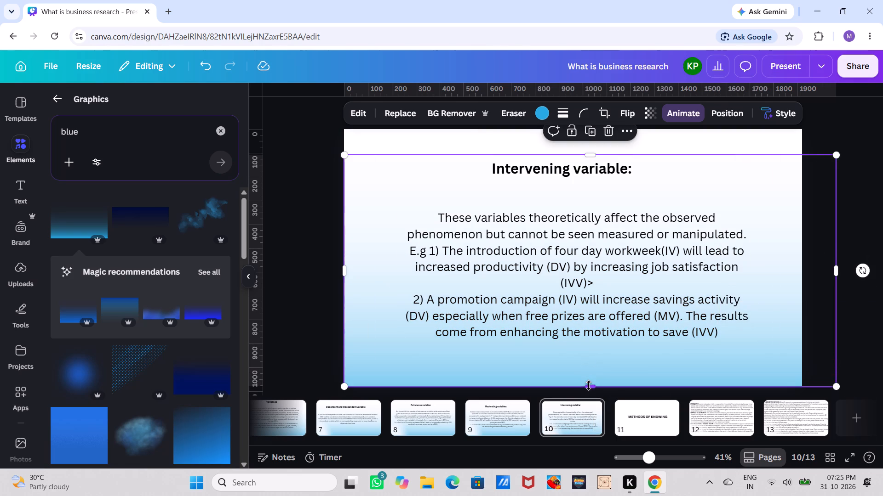
{"action": "left_click_drag", "start_coordinate": [588, 156], "coordinate": [588, 142]}
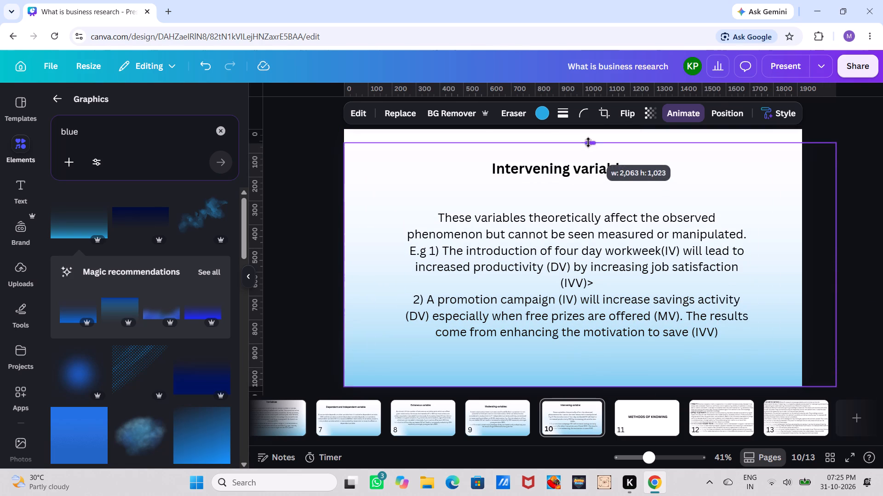
{"action": "left_click_drag", "start_coordinate": [588, 142], "coordinate": [592, 132]}
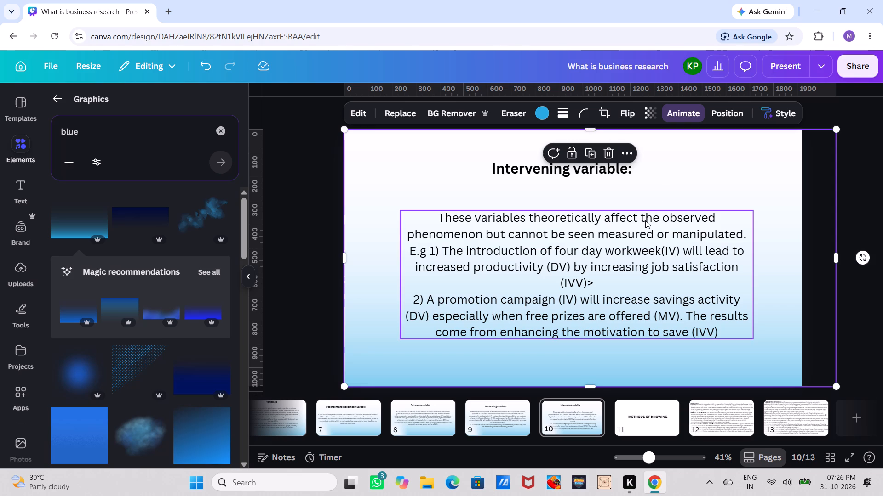
{"action": "left_click", "coordinate": [856, 294]}
{"action": "key", "text": "Right"}
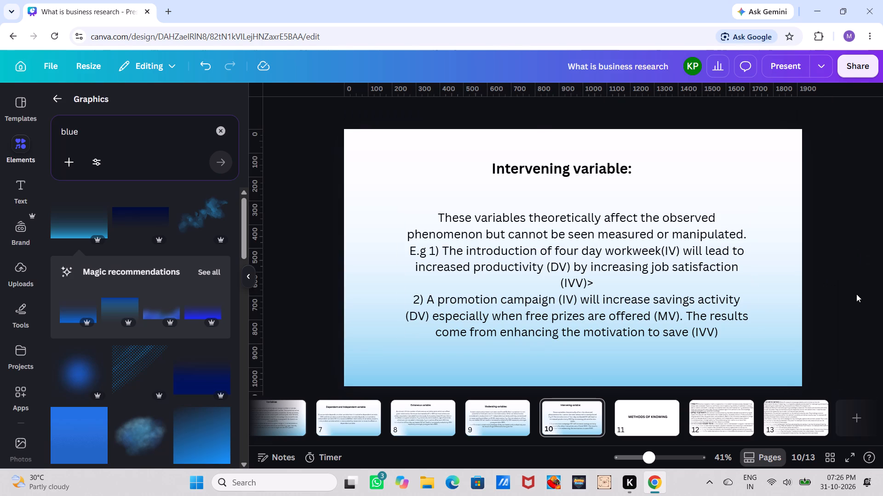
{"action": "left_click", "coordinate": [94, 220]}
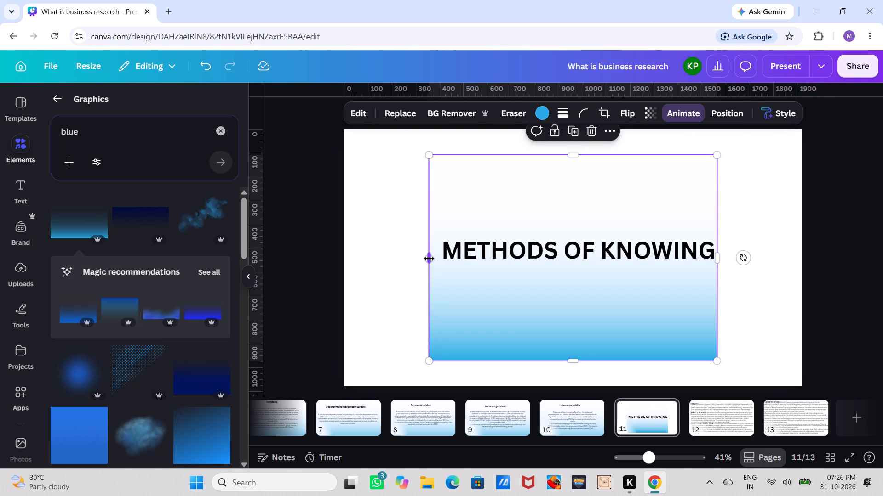
{"action": "left_click_drag", "start_coordinate": [429, 259], "coordinate": [345, 266]}
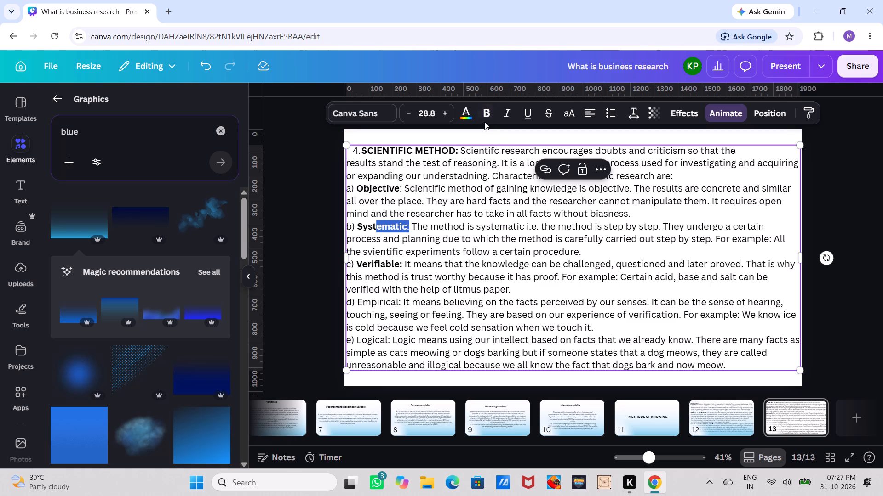
{"action": "left_click", "coordinate": [484, 119]}
{"action": "left_click_drag", "start_coordinate": [318, 249], "coordinate": [372, 194]}
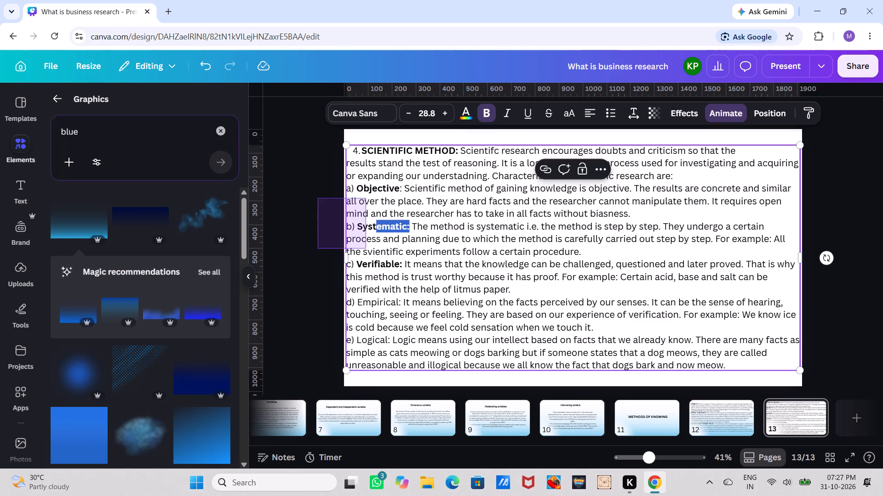
{"action": "left_click_drag", "start_coordinate": [372, 194], "coordinate": [317, 237]}
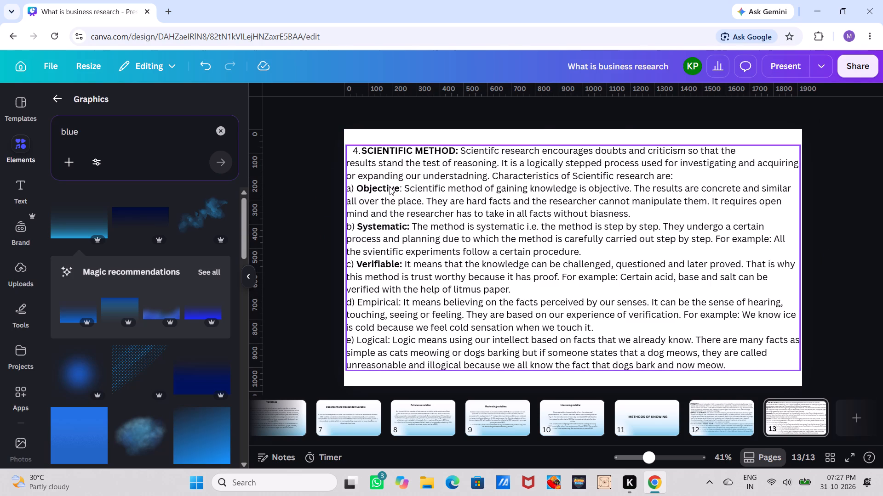
{"action": "left_click", "coordinate": [390, 187]}
{"action": "double_click", "coordinate": [390, 187]}
{"action": "left_click", "coordinate": [390, 187]}
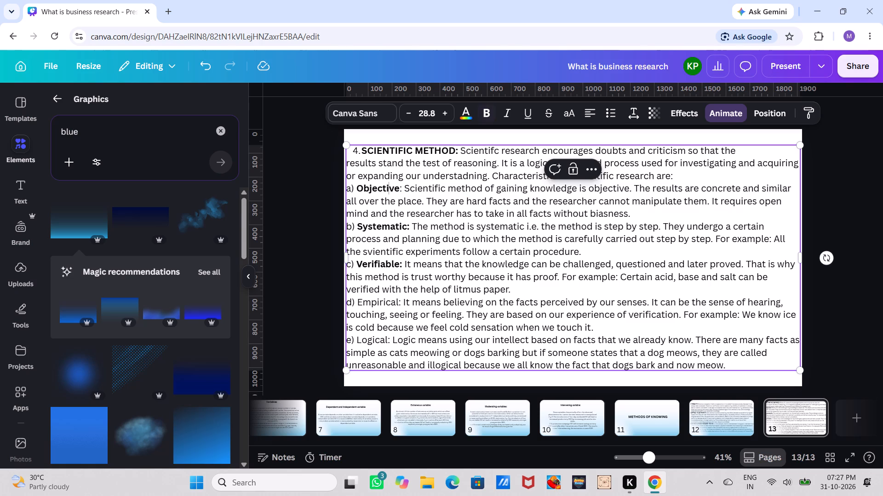
{"action": "left_click_drag", "start_coordinate": [390, 187], "coordinate": [403, 188]}
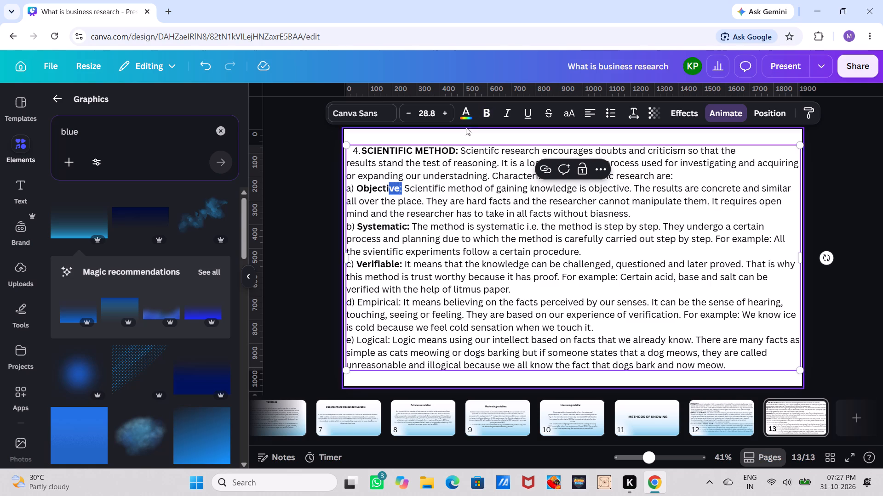
{"action": "left_click", "coordinate": [484, 116]}
{"action": "left_click", "coordinate": [325, 245]}
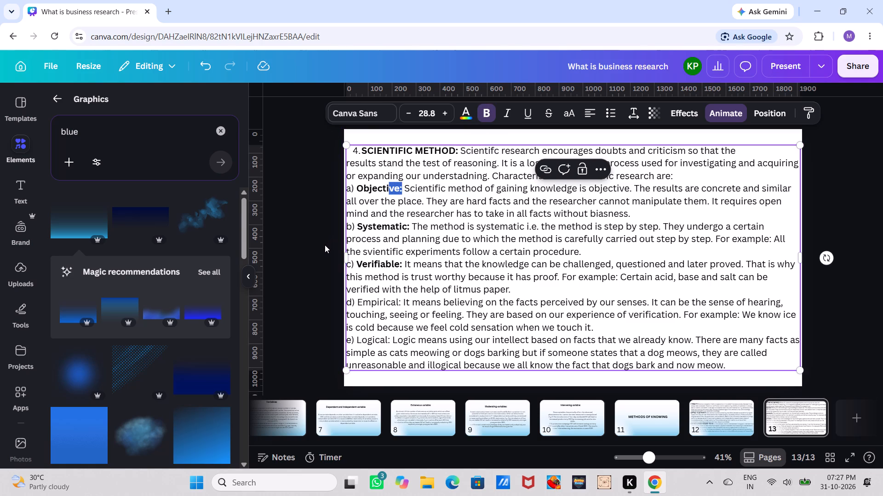
Make "Empirical:" bold, including its colon, in item d) of the Scientific Method text.
{"action": "left_click", "coordinate": [356, 298]}
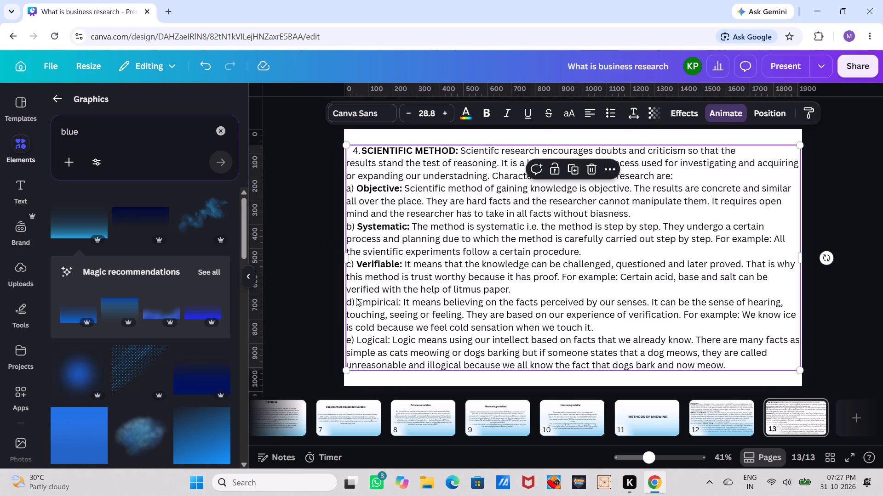
{"action": "left_click", "coordinate": [358, 302]}
{"action": "left_click_drag", "start_coordinate": [358, 302], "coordinate": [390, 303]}
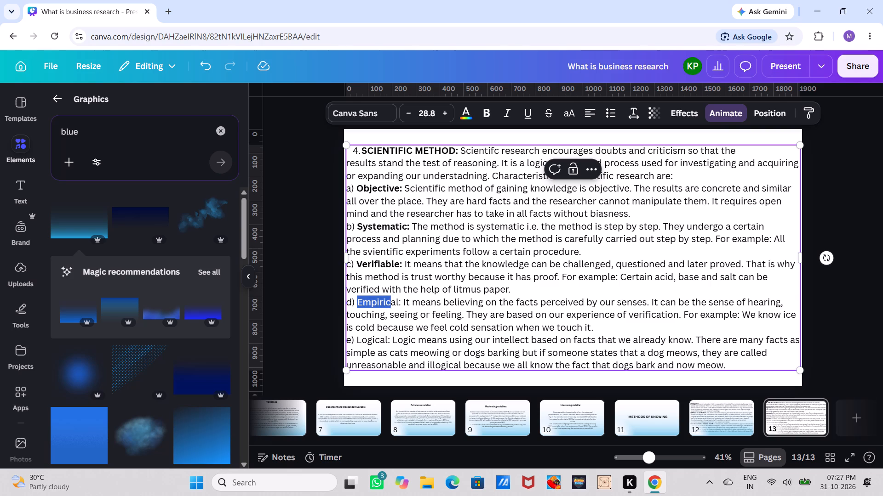
{"action": "left_click_drag", "start_coordinate": [390, 303], "coordinate": [403, 305]}
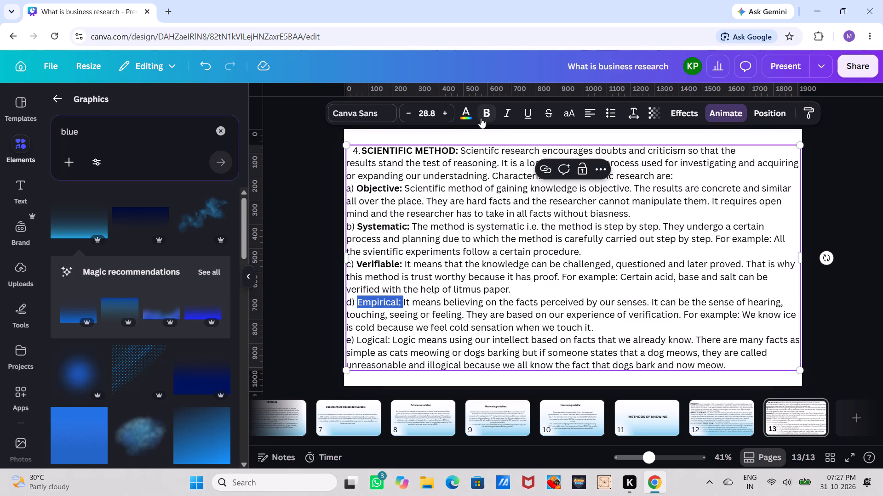
{"action": "left_click", "coordinate": [482, 117]}
{"action": "left_click", "coordinate": [311, 263]}
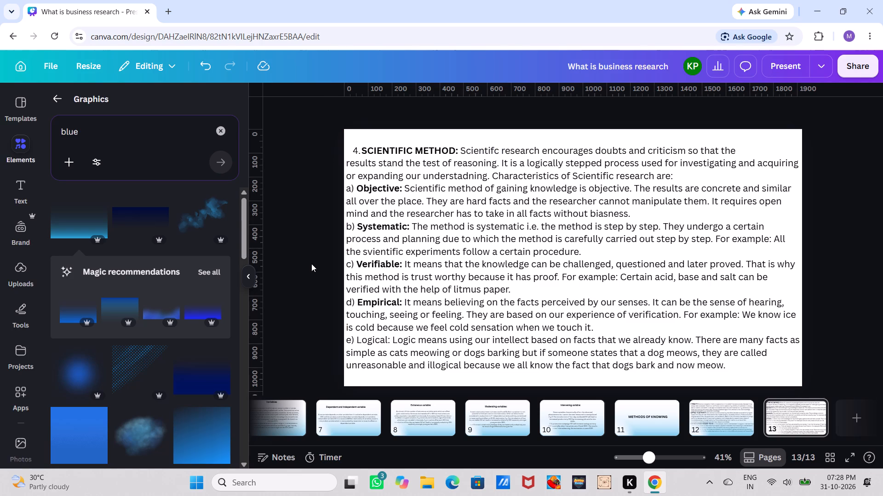
Make the heading word "Logical" bold in item e) of the Scientific Method text.
{"action": "left_click", "coordinate": [363, 332]}
{"action": "left_click", "coordinate": [362, 334]}
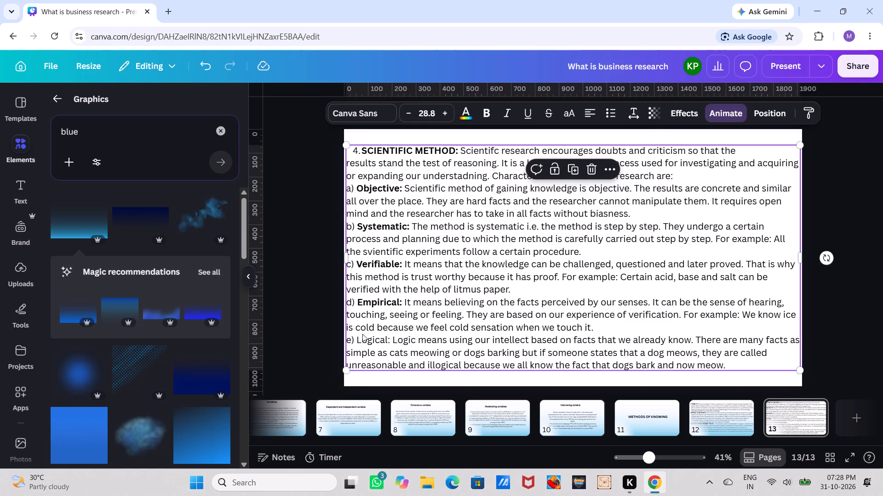
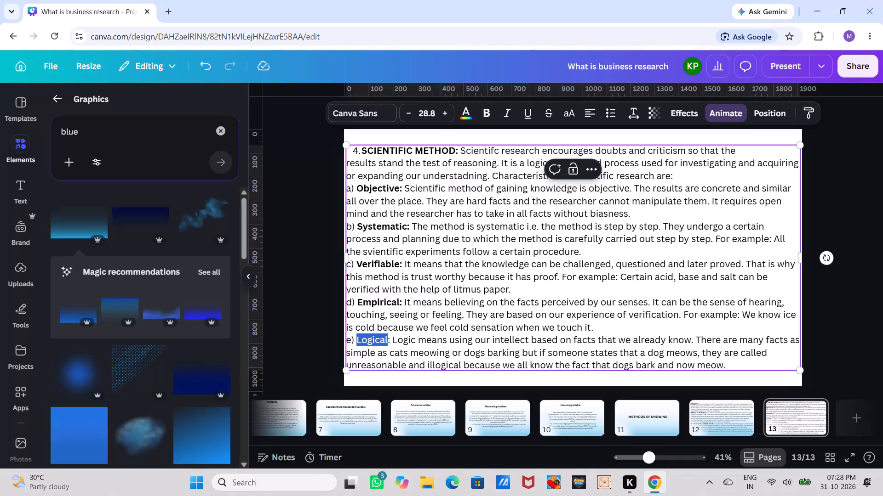
Make "Logical:" bold, including its colon, in item e) of the Scientific Method text.
{"action": "left_click", "coordinate": [315, 353]}
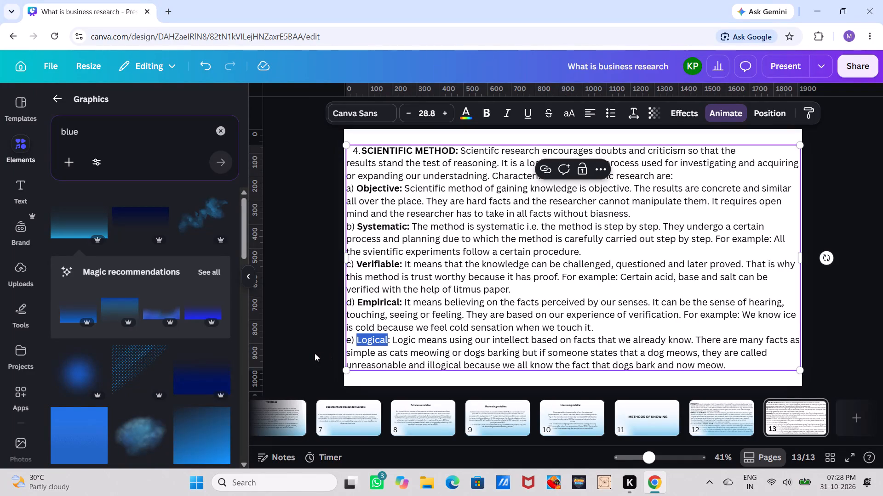
{"action": "left_click", "coordinate": [367, 338]}
{"action": "left_click", "coordinate": [360, 338]}
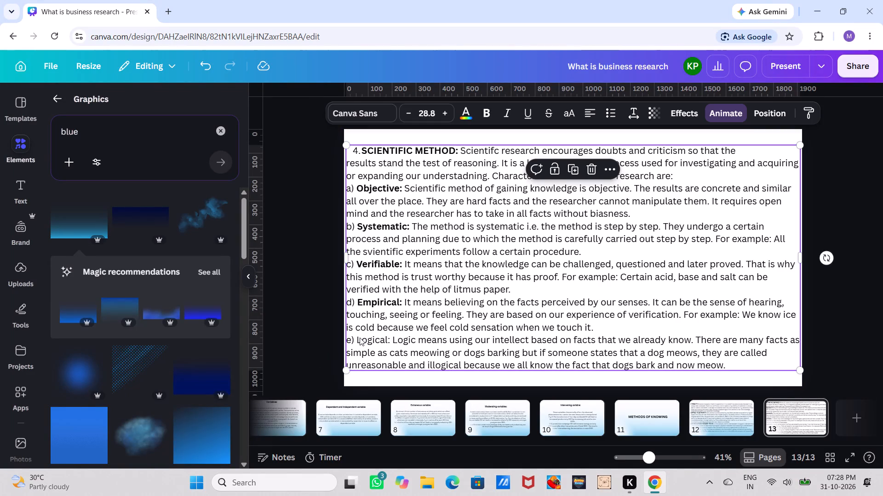
{"action": "left_click", "coordinate": [360, 338]}
{"action": "left_click_drag", "start_coordinate": [355, 340], "coordinate": [394, 344]}
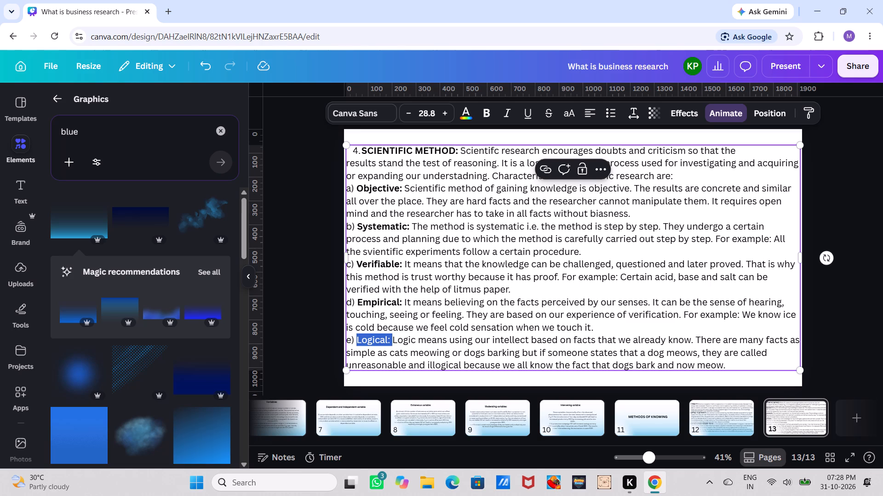
{"action": "left_click", "coordinate": [489, 117]}
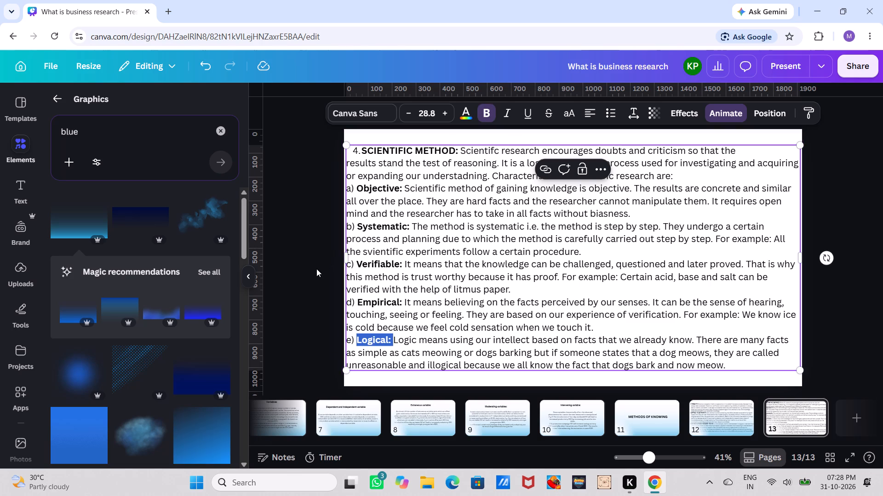
{"action": "left_click", "coordinate": [316, 269]}
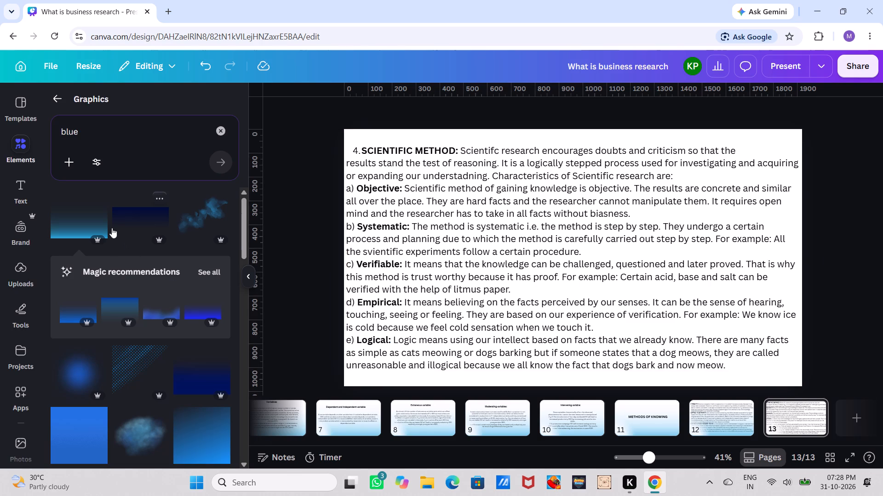
Add the light blue gradient graphic to the Scientific Method slide and stretch it past the edges so it covers the whole slide.
{"action": "left_click", "coordinate": [105, 227]}
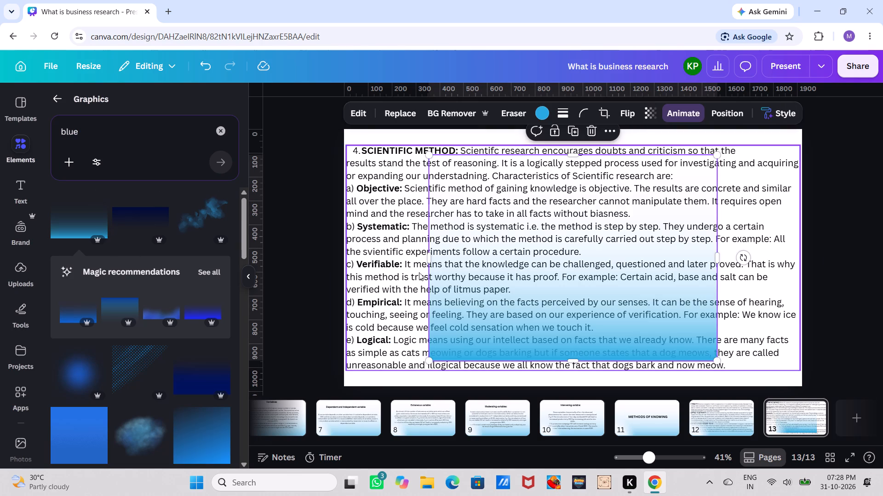
{"action": "left_click_drag", "start_coordinate": [425, 261], "coordinate": [328, 270]}
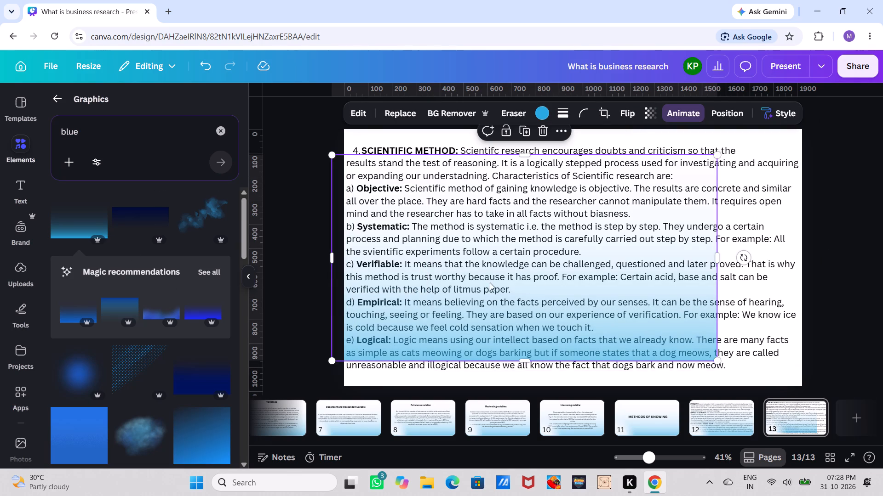
{"action": "left_click_drag", "start_coordinate": [716, 256], "coordinate": [776, 266]}
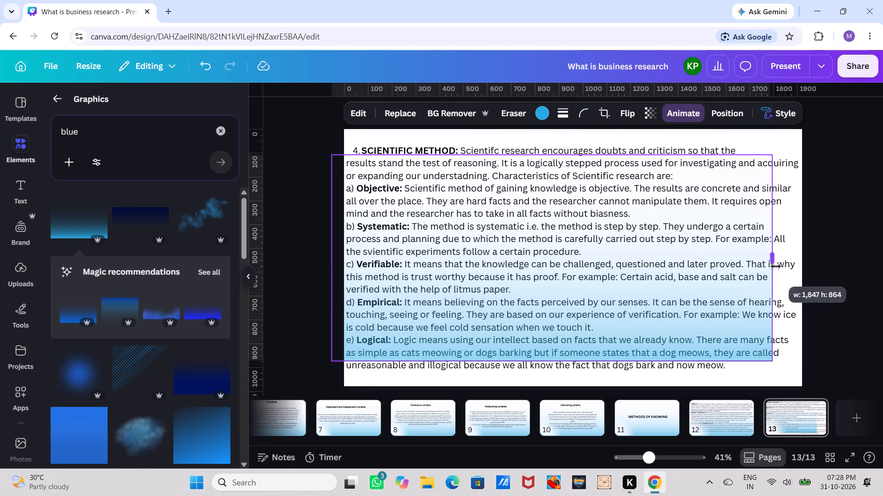
{"action": "left_click_drag", "start_coordinate": [776, 266], "coordinate": [803, 274]}
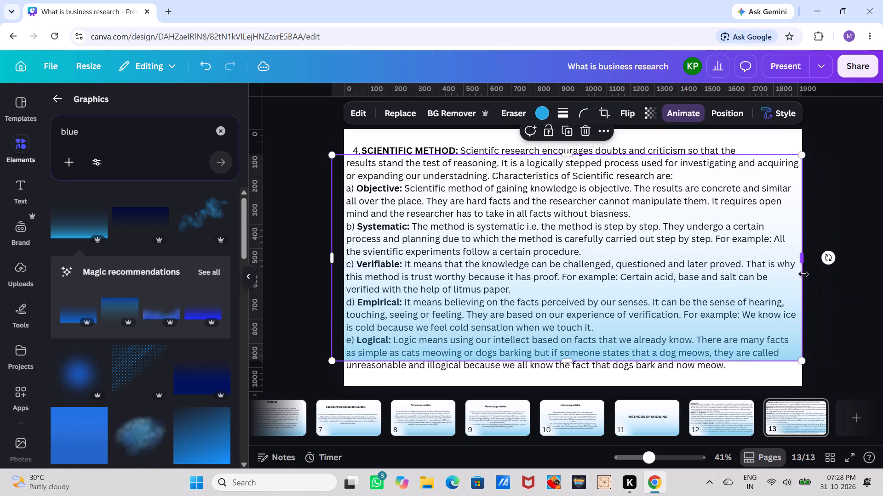
{"action": "left_click_drag", "start_coordinate": [563, 360], "coordinate": [565, 382]}
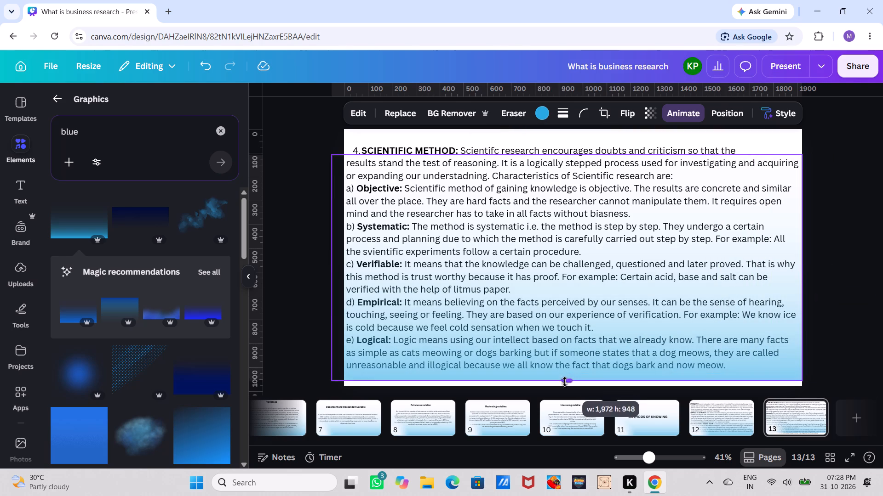
{"action": "left_click_drag", "start_coordinate": [565, 382], "coordinate": [566, 385]}
{"action": "left_click_drag", "start_coordinate": [565, 154], "coordinate": [563, 138]}
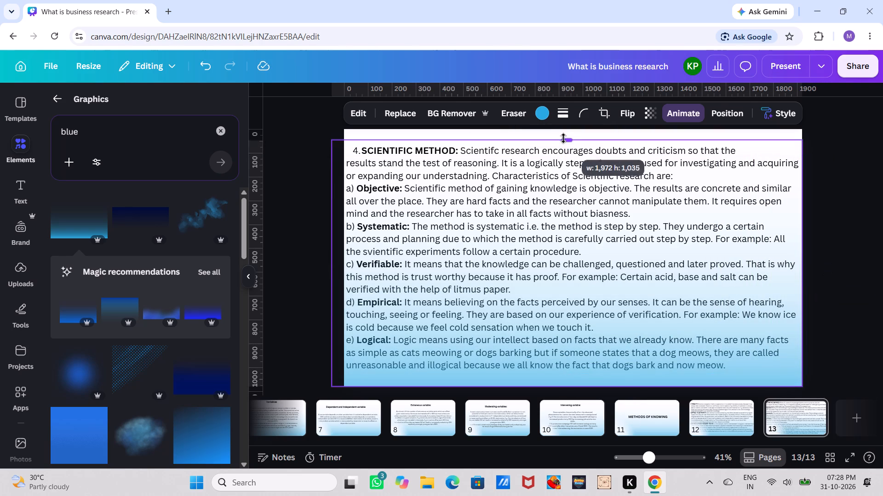
{"action": "left_click_drag", "start_coordinate": [563, 138], "coordinate": [562, 94]}
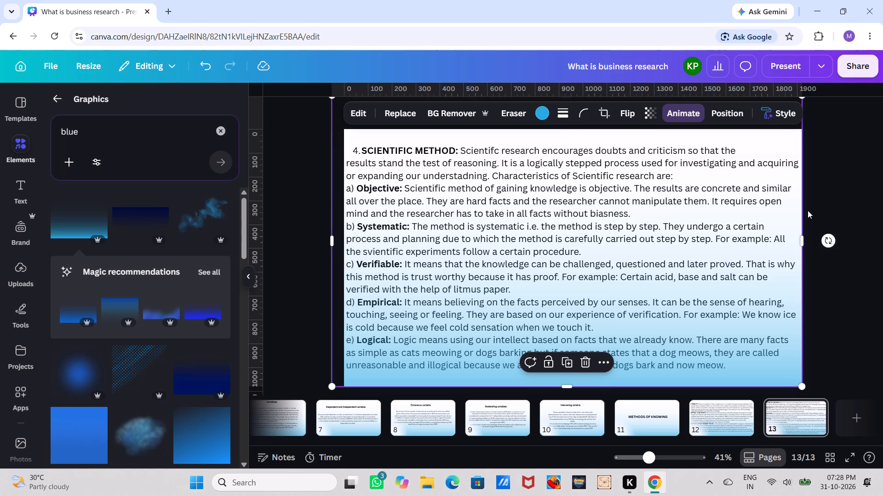
{"action": "left_click", "coordinate": [808, 210]}
{"action": "key", "text": "Right"}
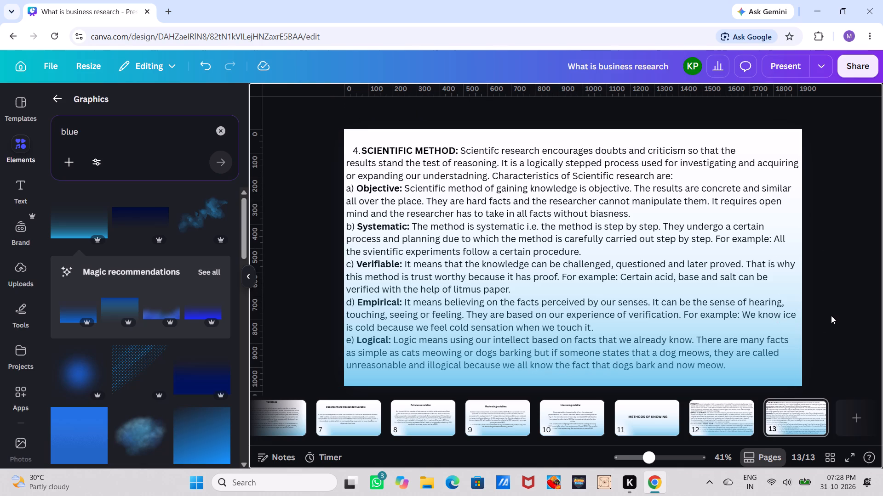
Add a new blank page 14 after the Scientific Method slide.
{"action": "left_click", "coordinate": [844, 406]}
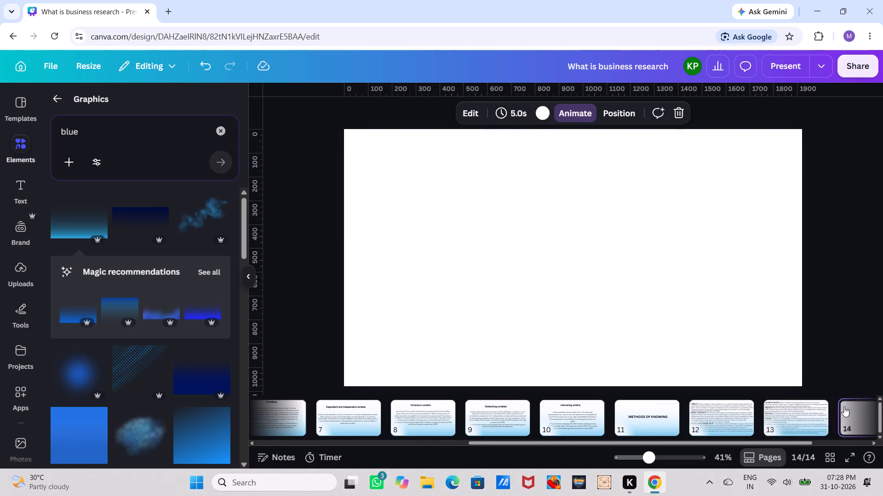